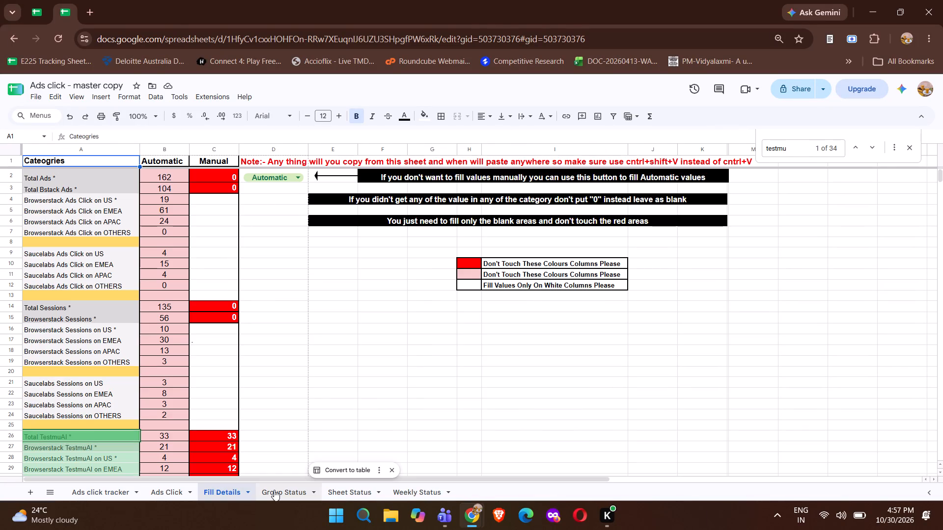
Review the Group Status, Weekly Status and Sheet Status sheets of the ads click workbook, then return to Group Status.
left_click(274, 490)
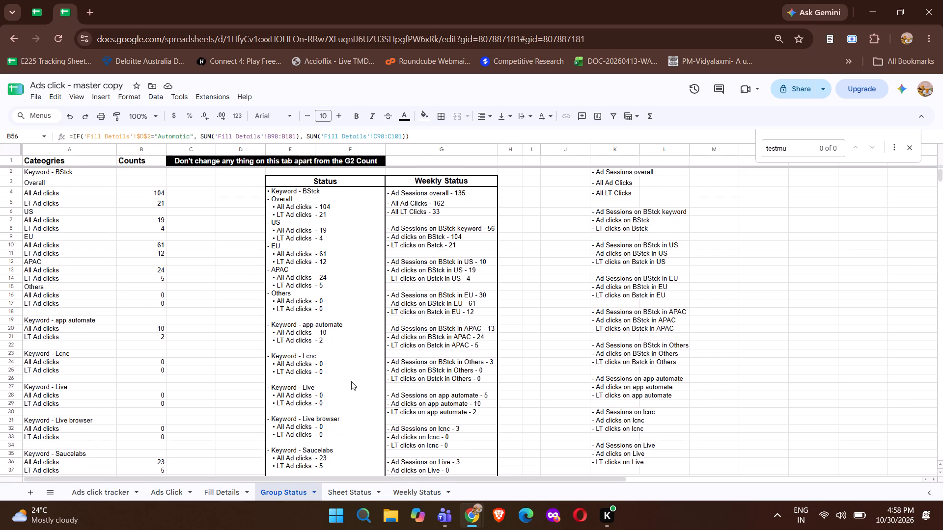
left_click(402, 486)
scroll(361, 396, "up", 1)
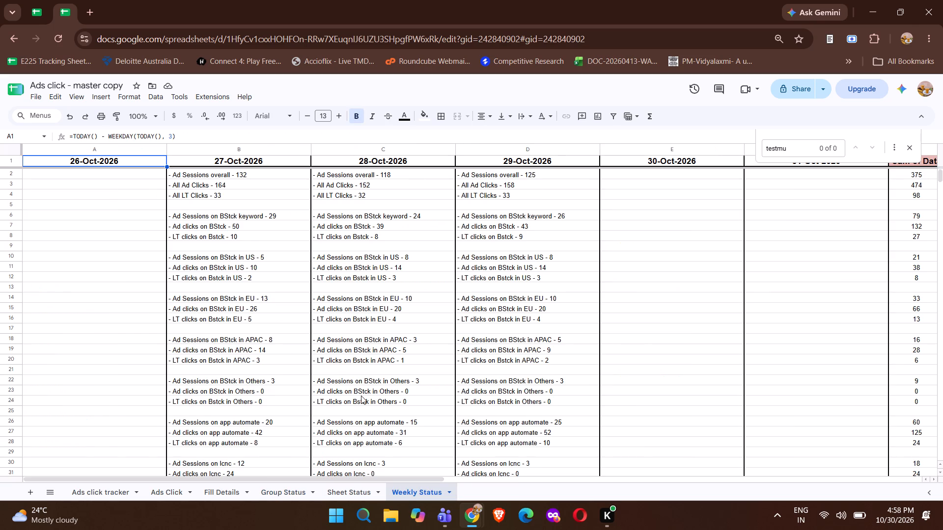
scroll(361, 396, "up", 1)
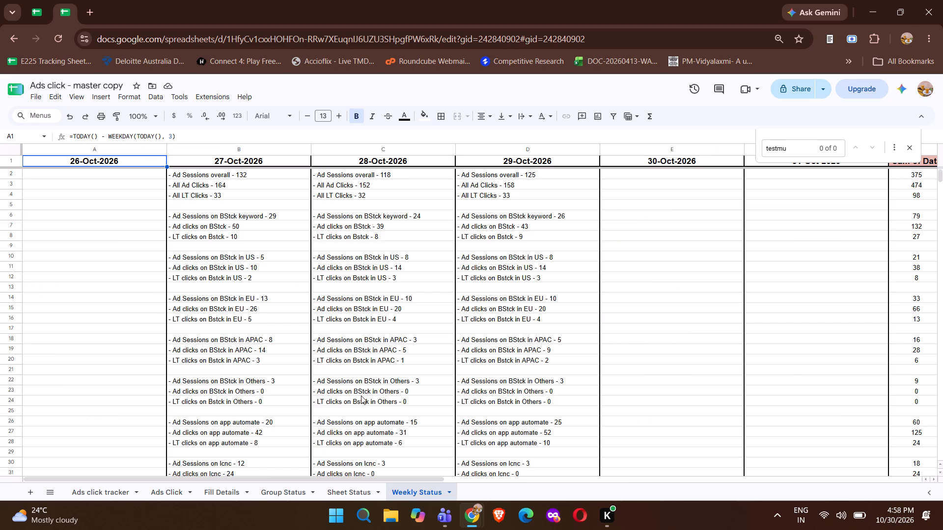
left_click(344, 490)
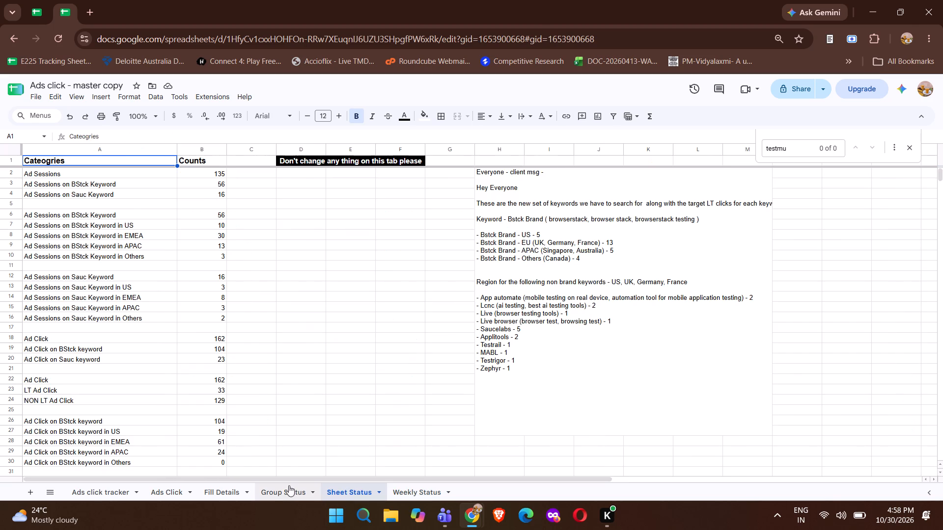
left_click(283, 491)
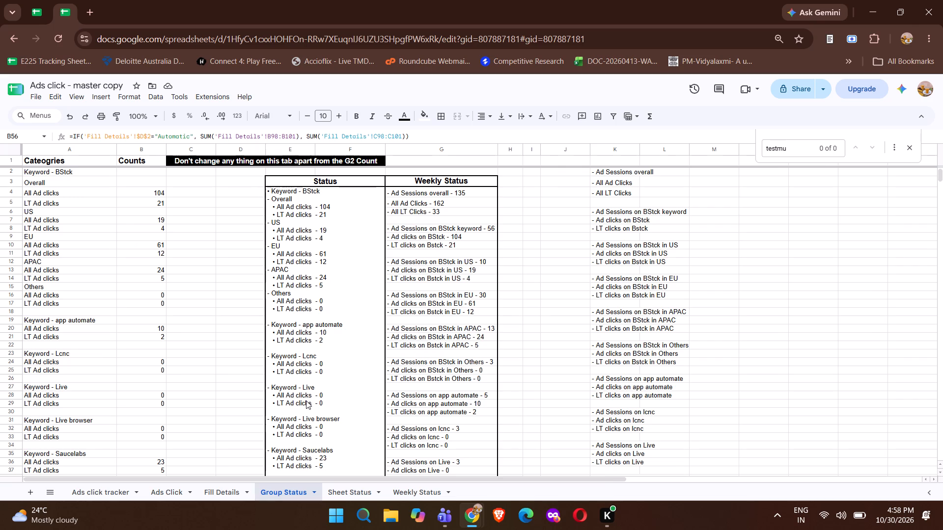
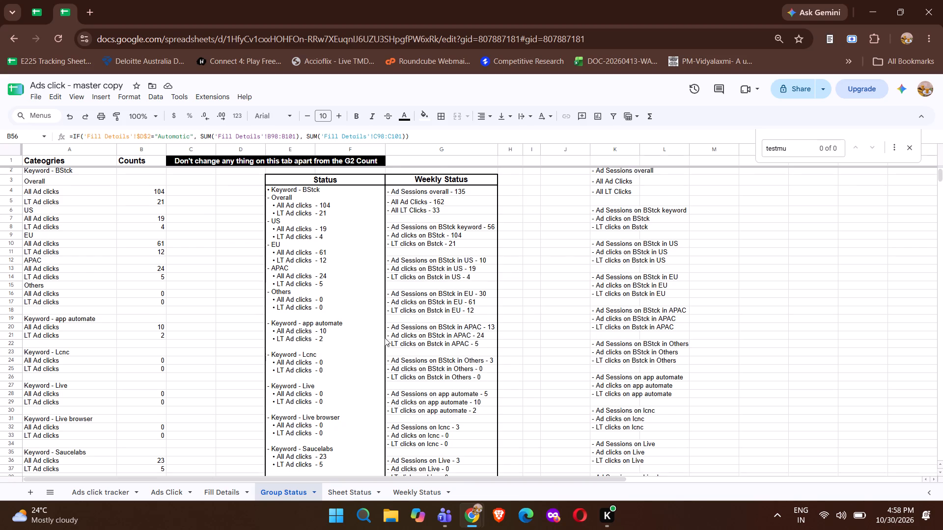
Examine the keyword ad click counts and the Status and Weekly Status text throughout the Group Status sheet.
scroll(385, 338, "down", 2)
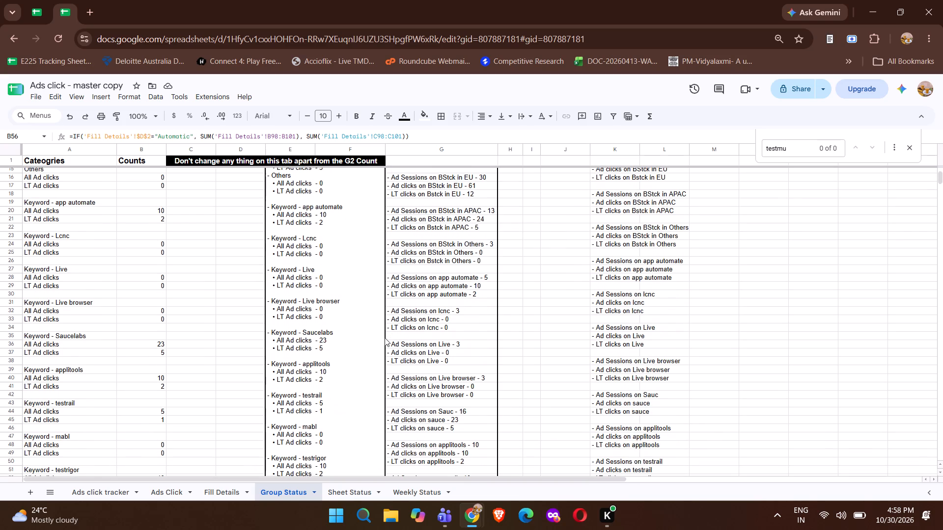
scroll(385, 338, "down", 3)
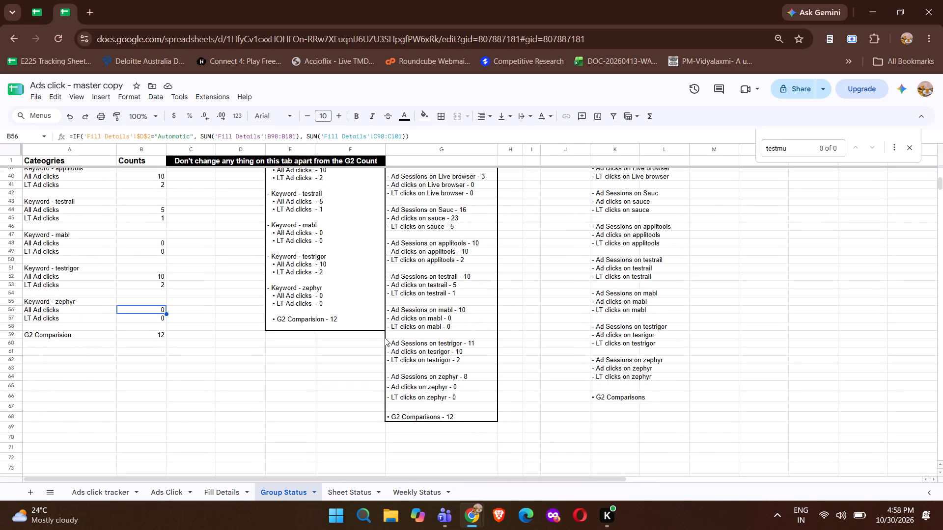
scroll(385, 338, "up", 4)
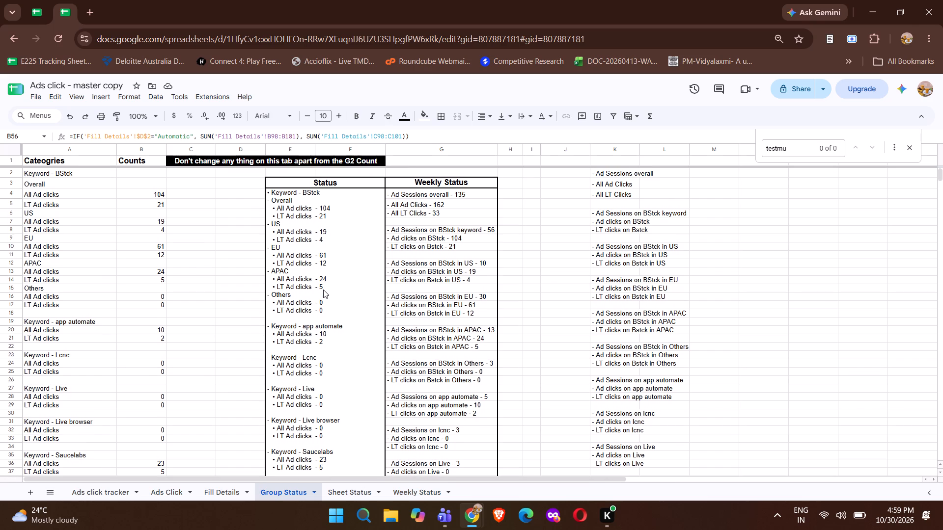
scroll(323, 290, "down", 1)
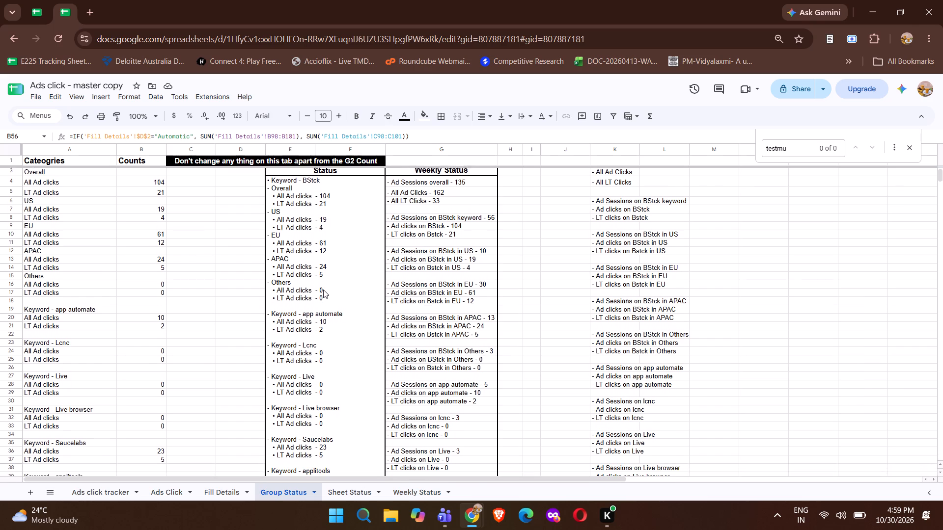
scroll(323, 290, "down", 2)
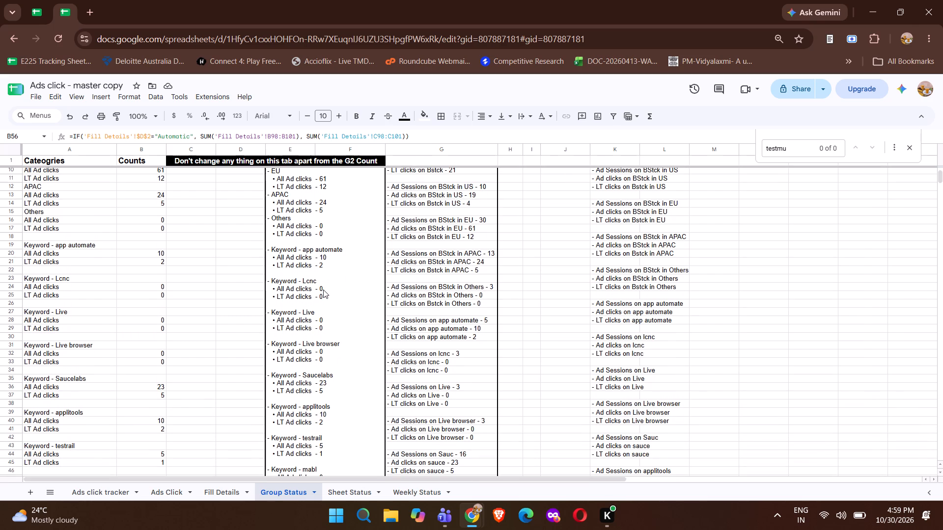
scroll(323, 290, "down", 2)
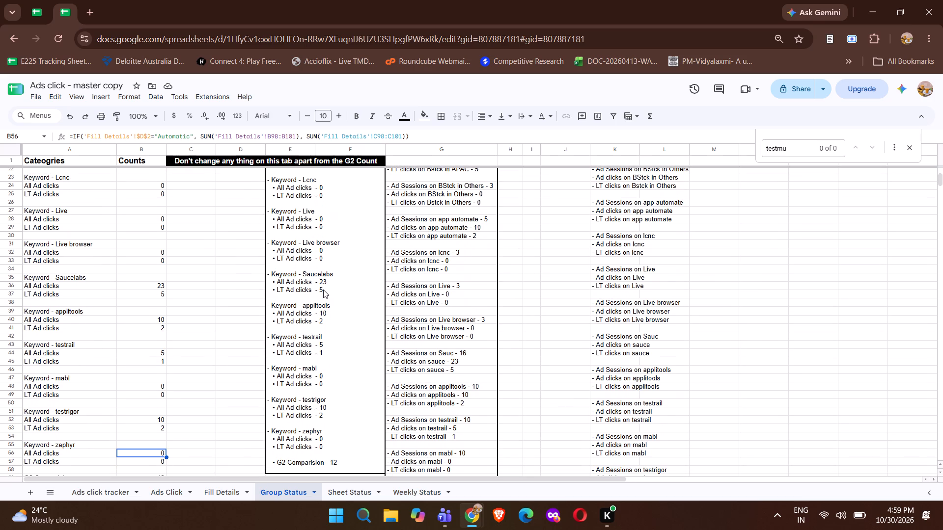
scroll(323, 290, "down", 1)
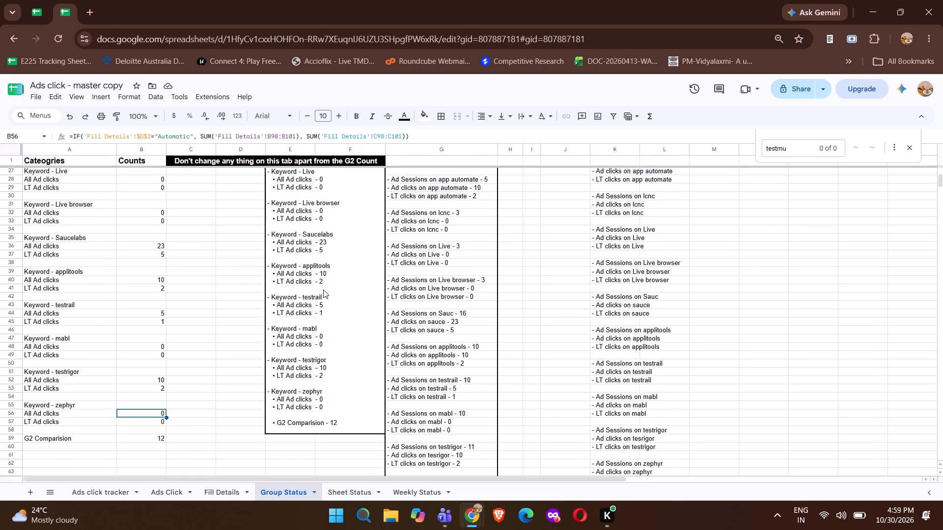
scroll(323, 290, "up", 4)
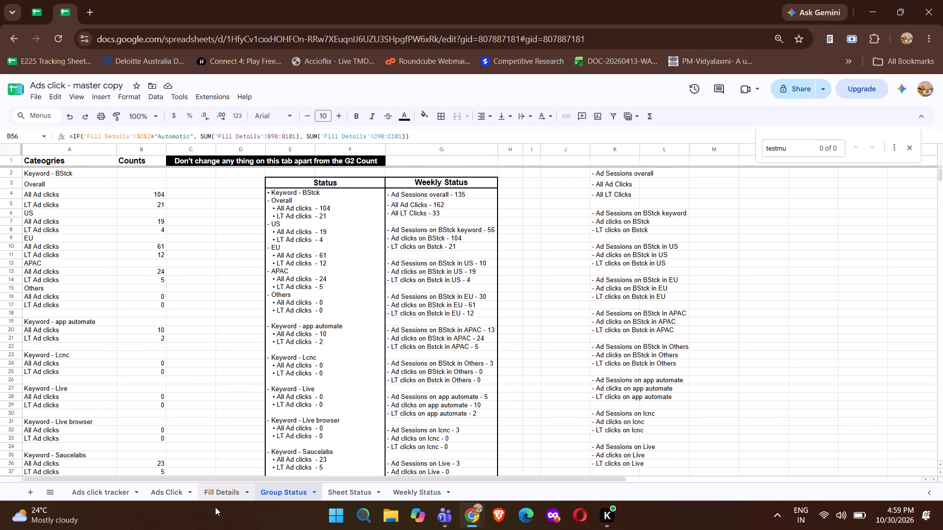
On the Ads Click sheet, set the Saucelabs count for EMEA to 2.
left_click(213, 489)
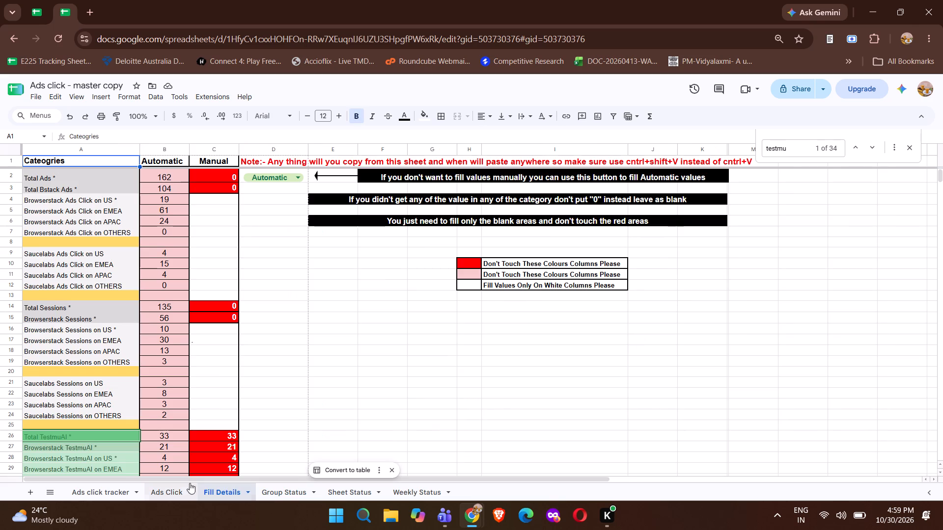
left_click(167, 489)
scroll(367, 390, "up", 2)
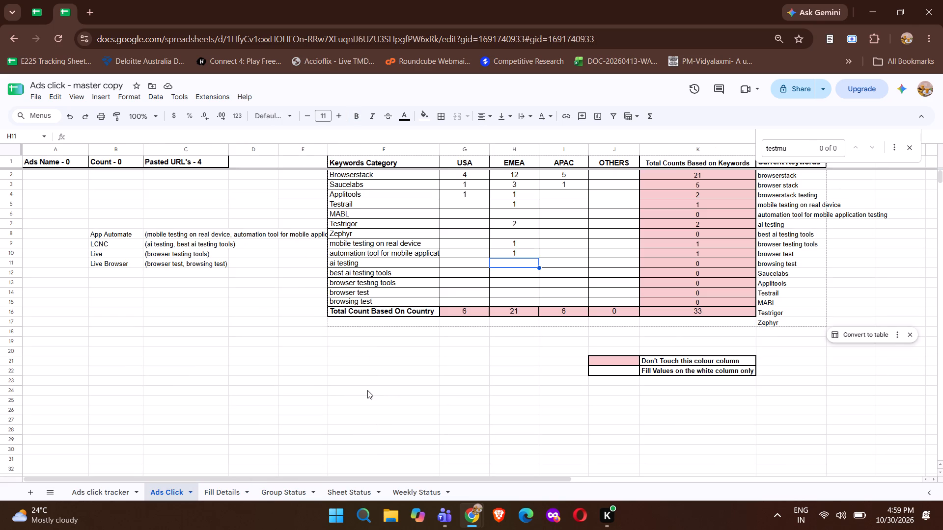
left_click(516, 183)
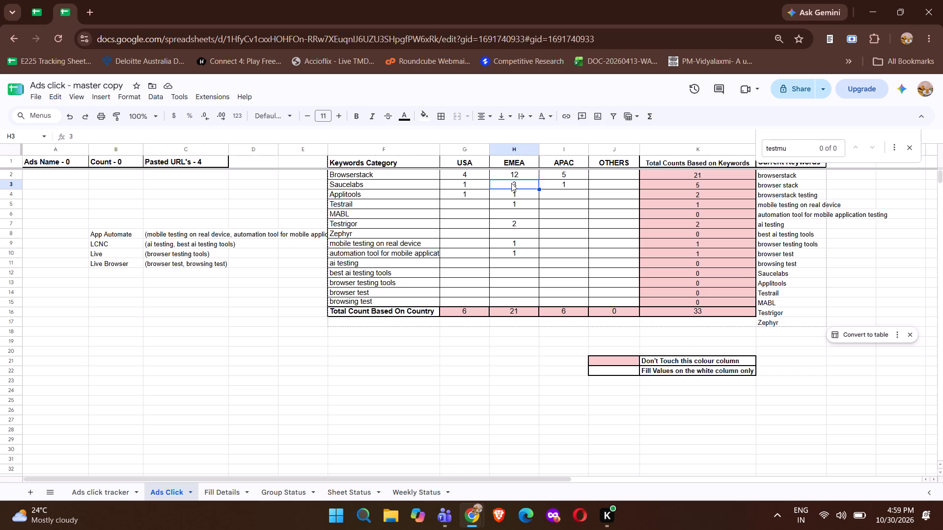
left_click(511, 183)
key("2")
key("Return")
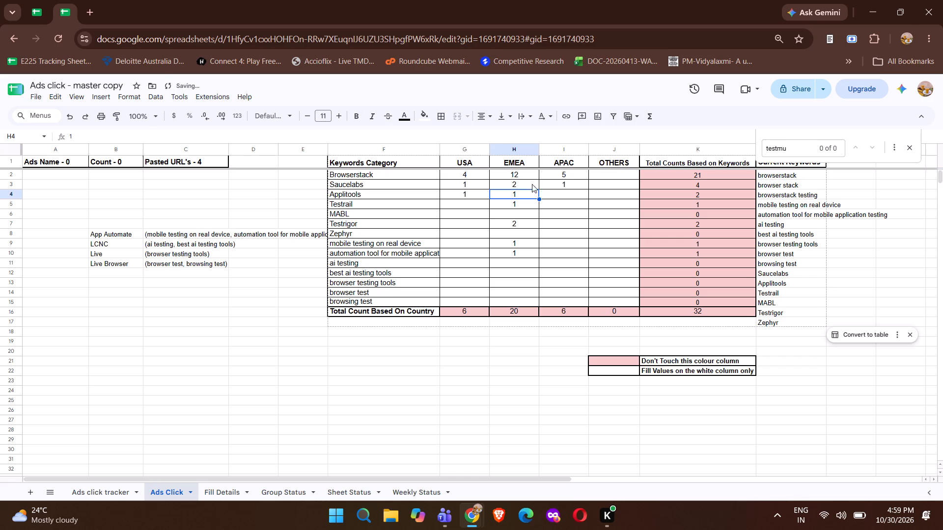
Clear the Saucelabs count for APAC on the Ads Click sheet.
left_click(554, 185)
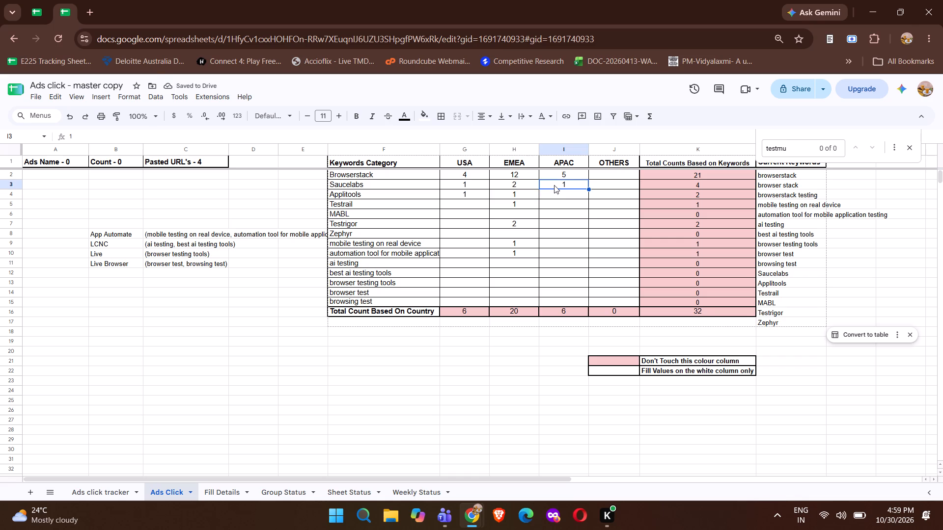
key("BackSpace")
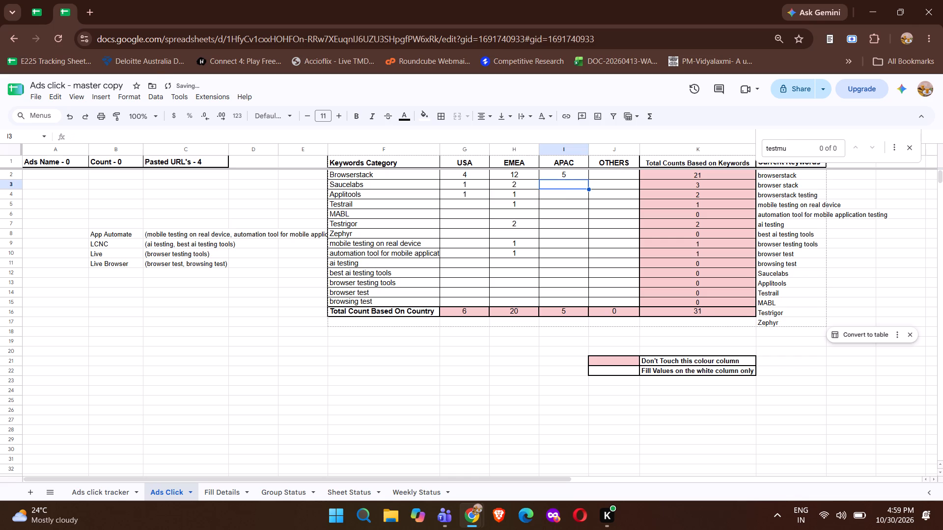
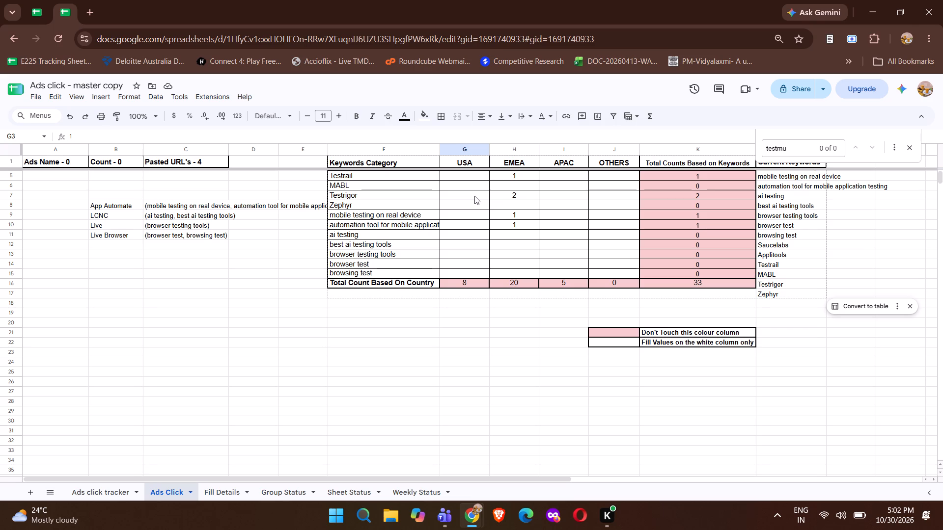
Set the Applitools count for EMEA to 2 on the Ads Click sheet.
left_click(503, 196)
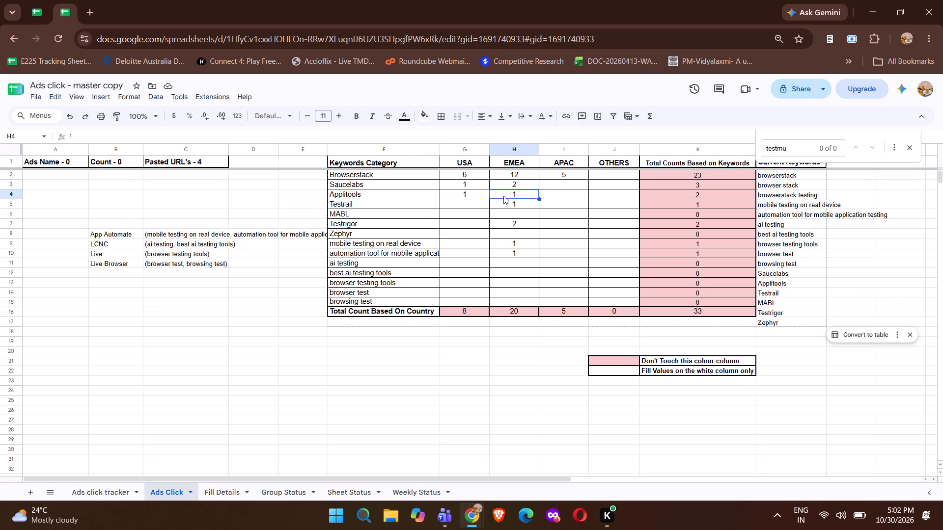
key("2")
key("Return")
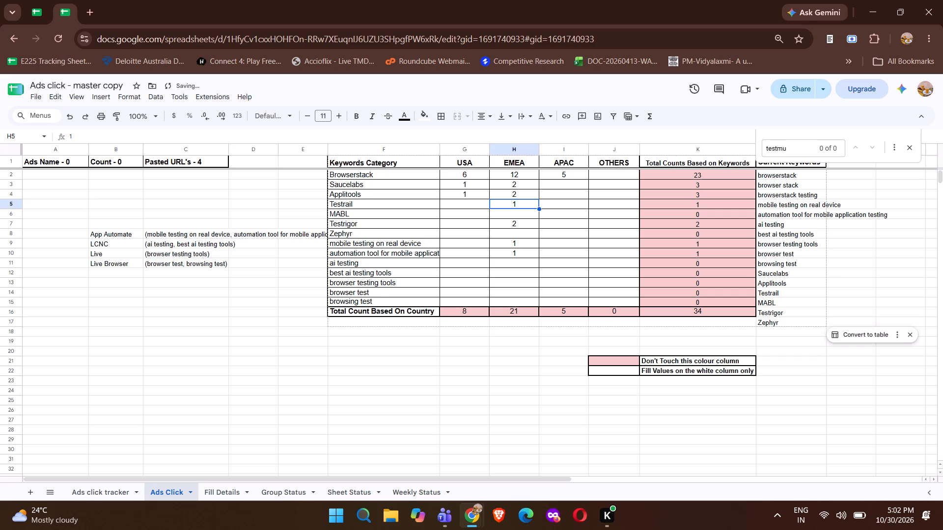
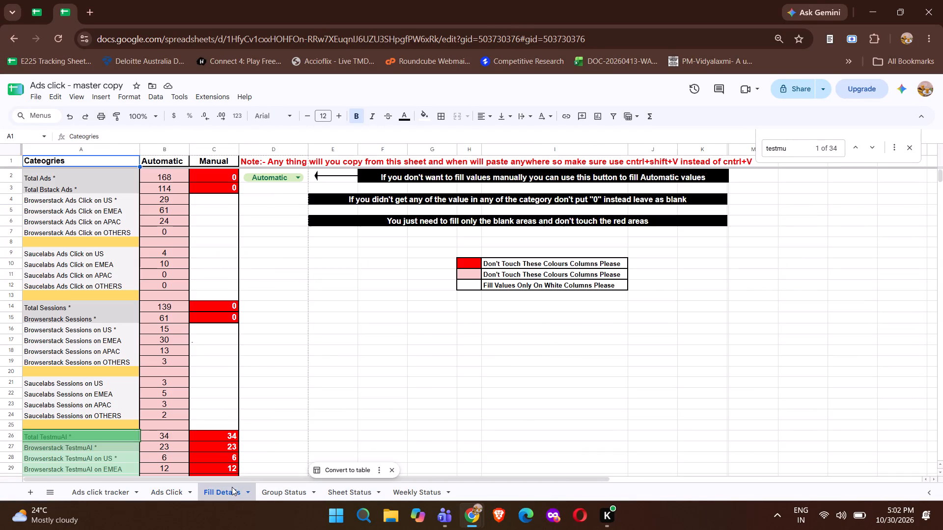
Review the Group Status and Fill Details sheets, and check the Browserstack count for APAC on the Ads Click sheet.
left_click(284, 490)
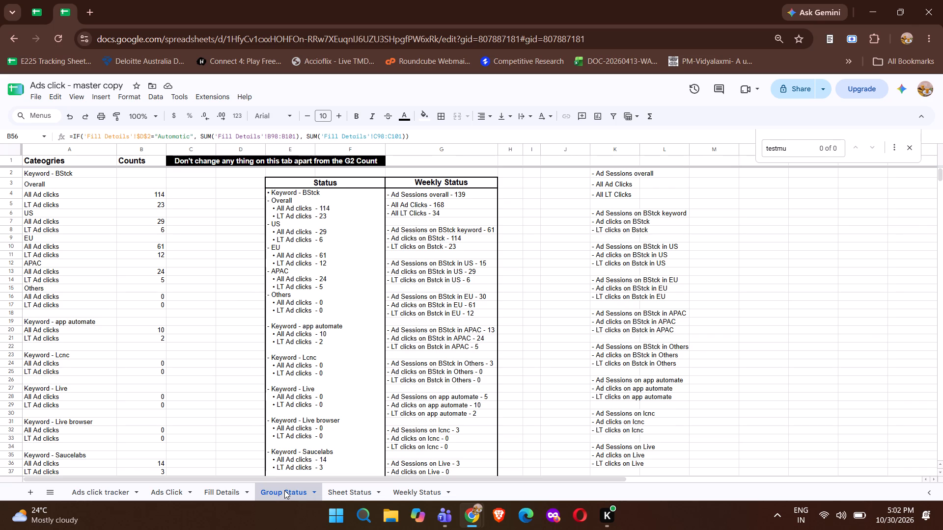
left_click(229, 492)
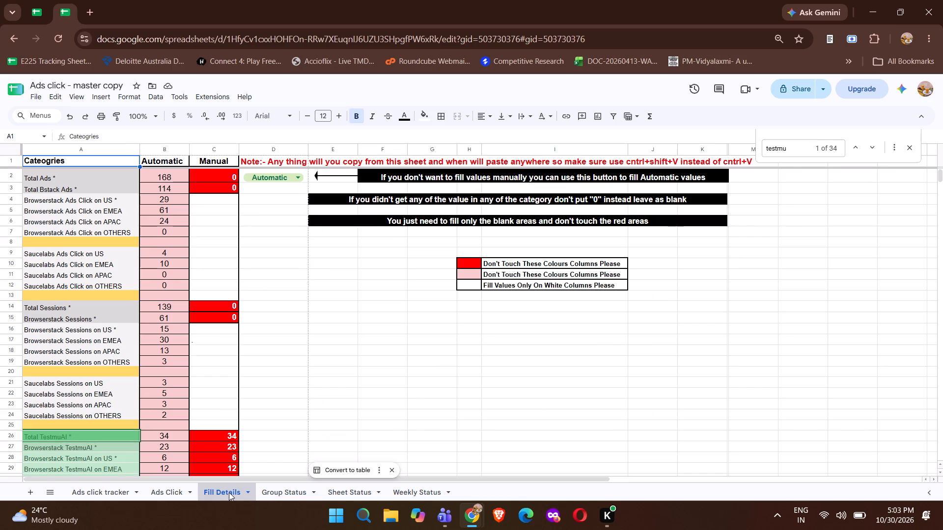
left_click(164, 491)
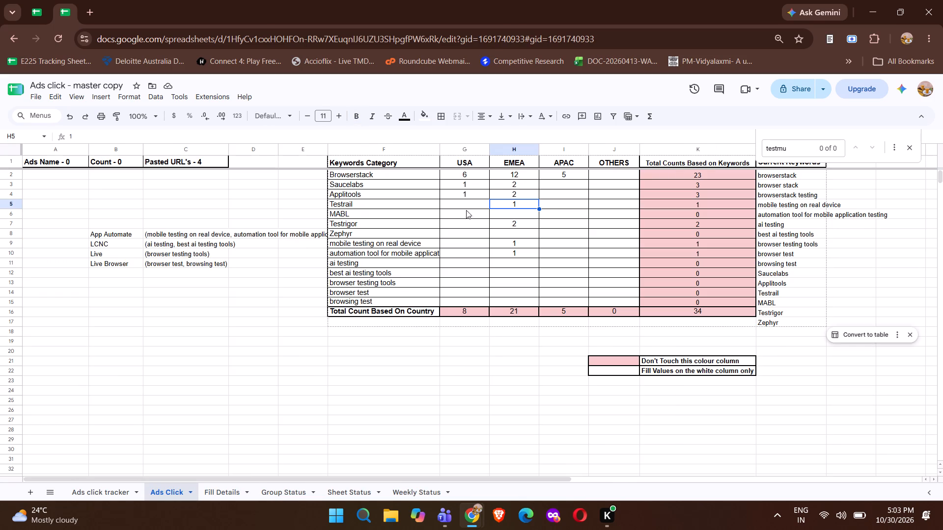
left_click(560, 177)
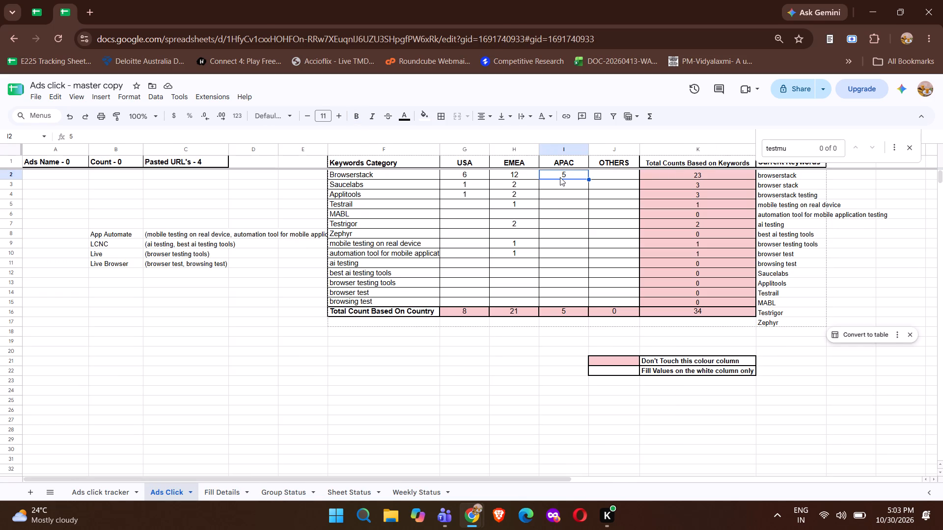
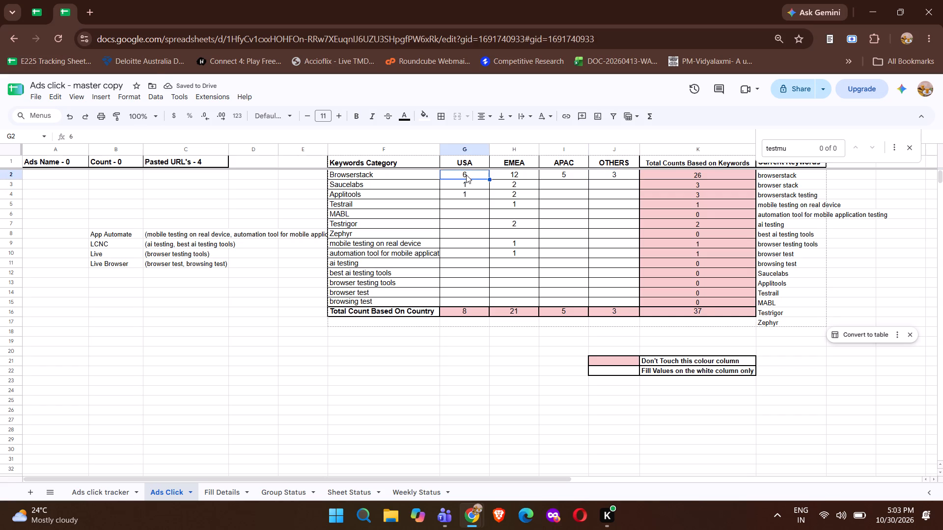
Set the USA count for the Browserstack keyword category to 4 on the Ads Click sheet.
key("4")
key("Return")
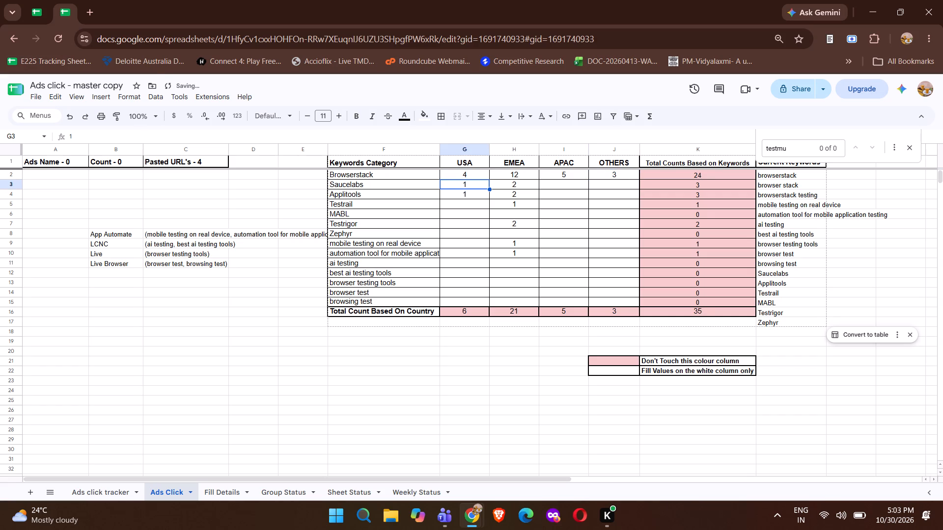
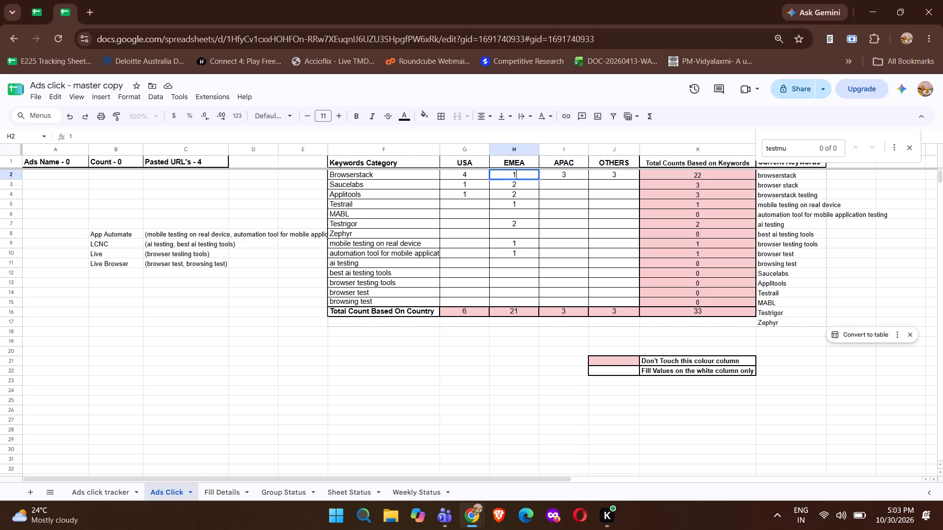
Set the EMEA count for the Browserstack keyword category to 11 on the Ads Click sheet.
key("Return")
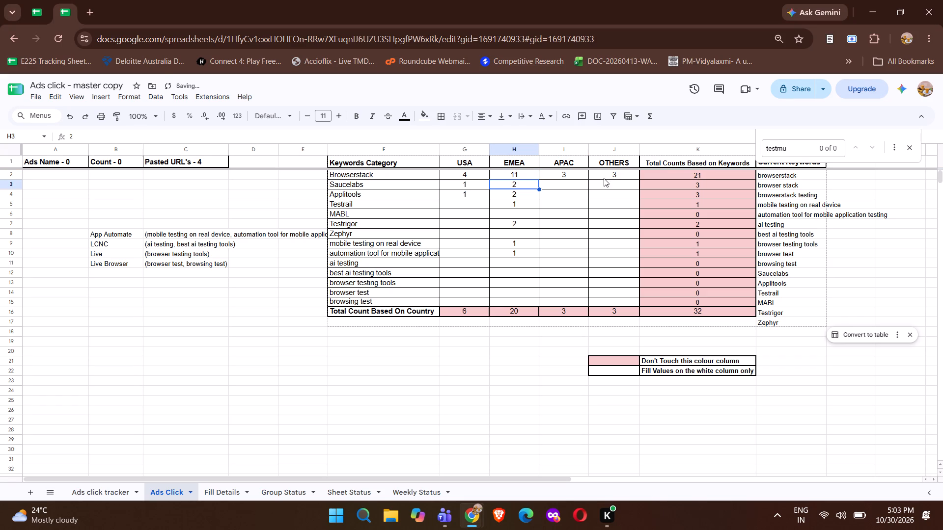
Select the APAC count cell for the Browserstack keyword category on the Ads Click sheet.
left_click(570, 175)
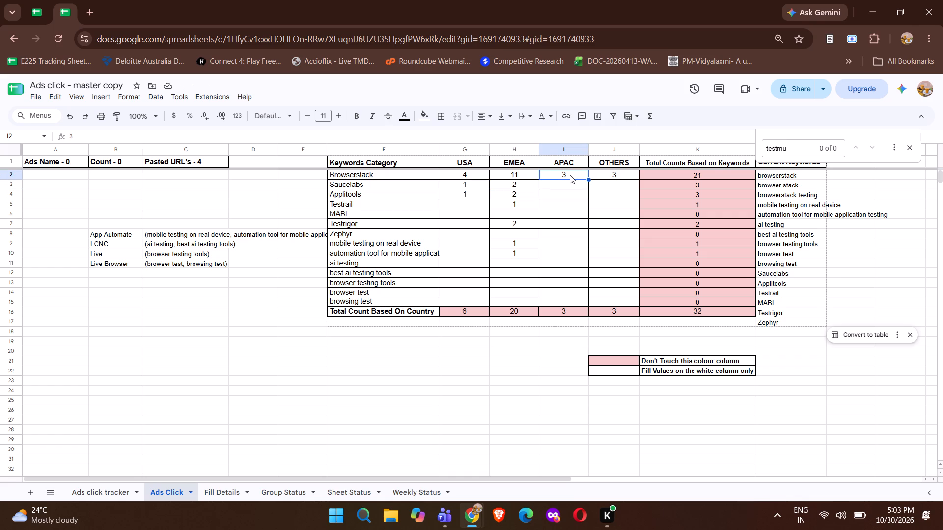
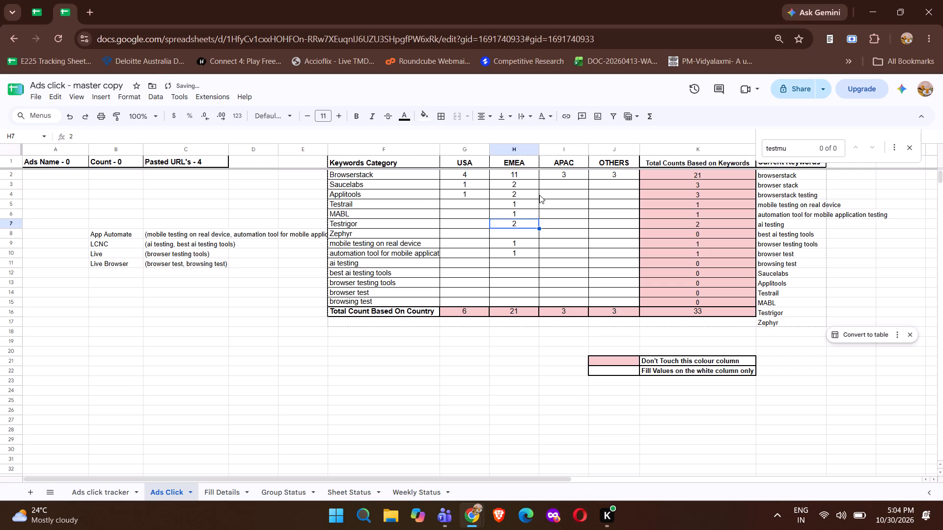
Set the APAC count for the Browserstack keyword category to 4 on the Ads Click sheet.
left_click(568, 173)
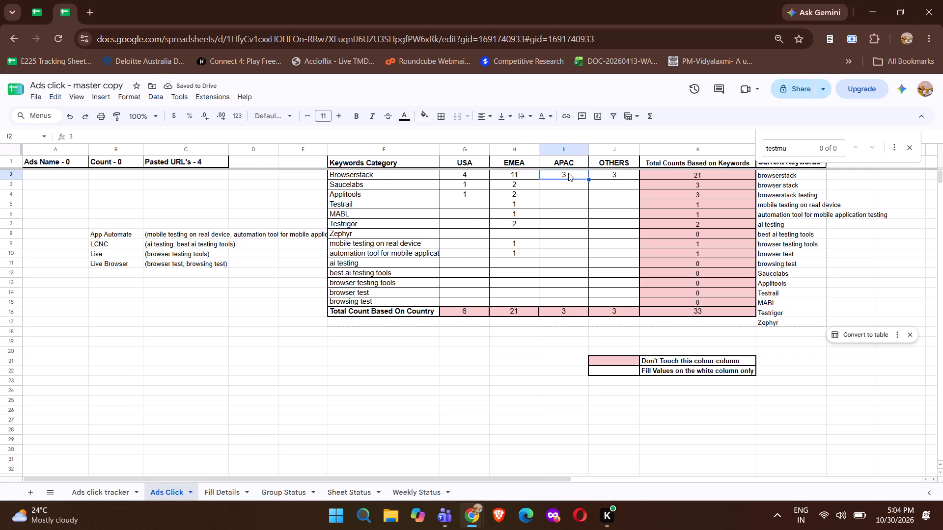
key("4")
key("Return")
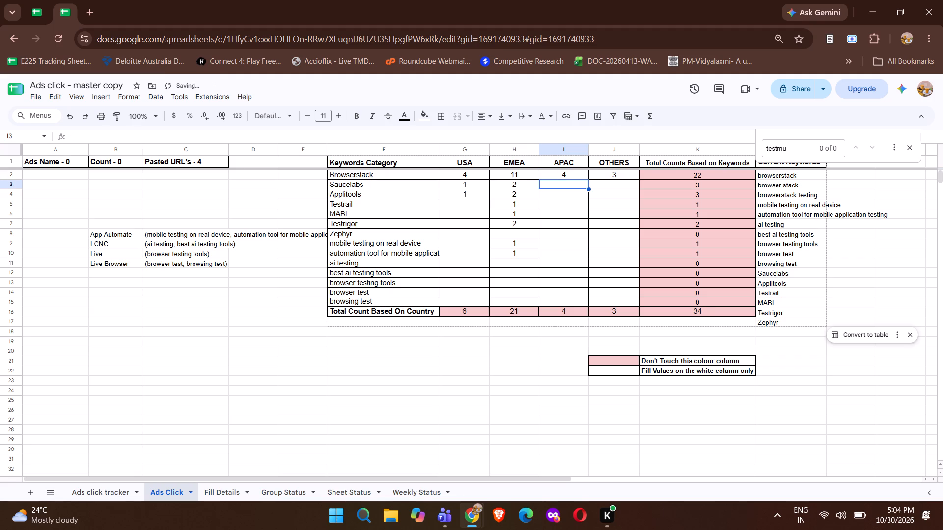
Check the Fill Details sheet, then close the find bar and look through the lower company rows for 30-Oct-26 on the Ads click tracker sheet.
left_click(233, 498)
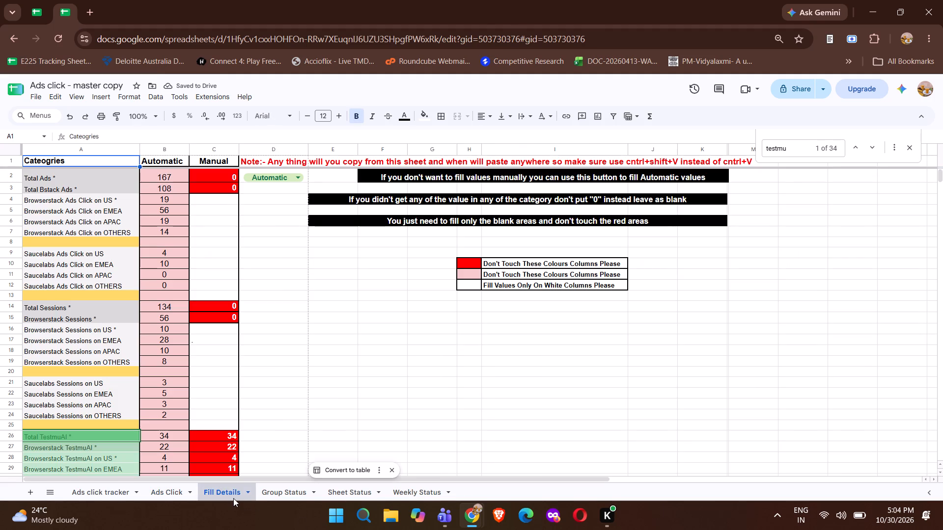
left_click(111, 498)
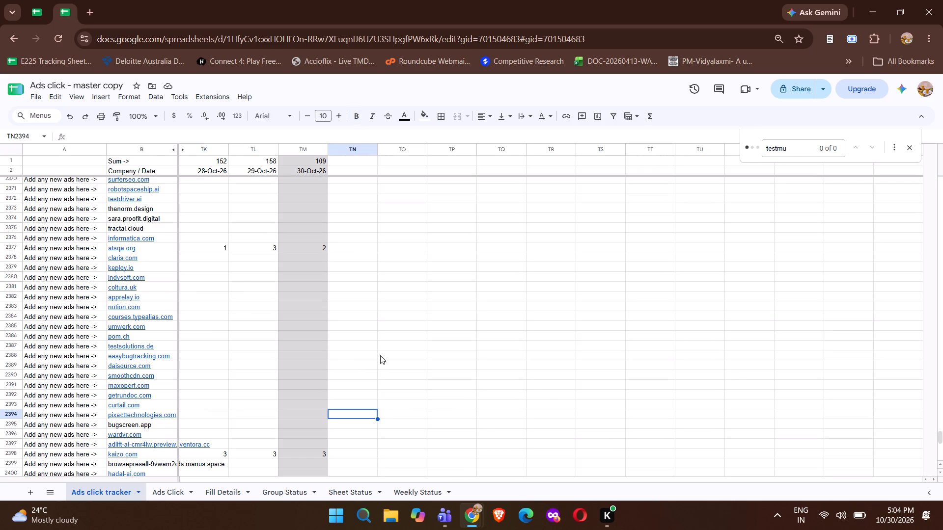
left_click(910, 150)
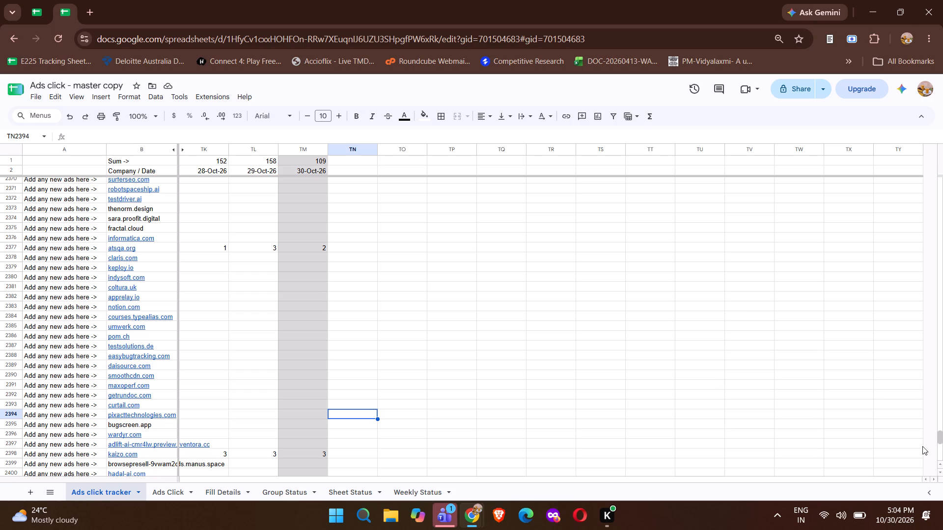
left_click(774, 516)
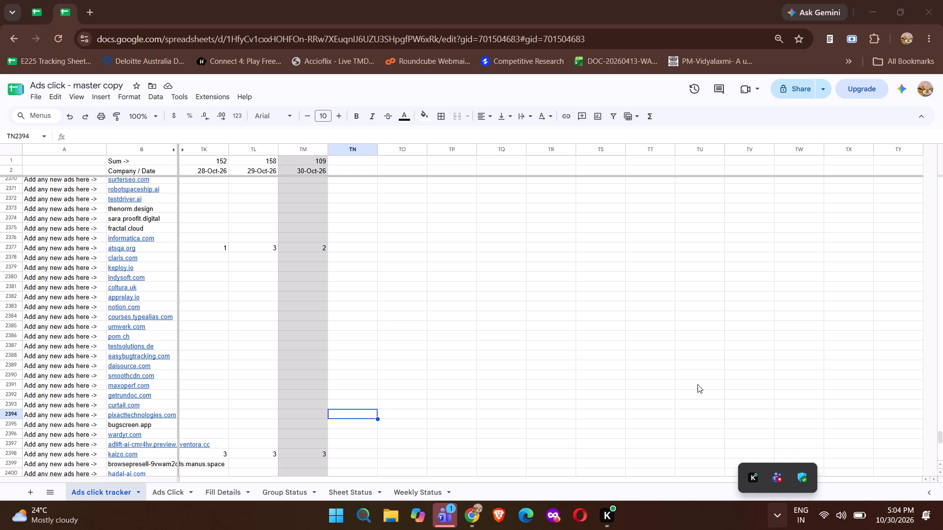
left_click(697, 384)
scroll(444, 271, "down", 3)
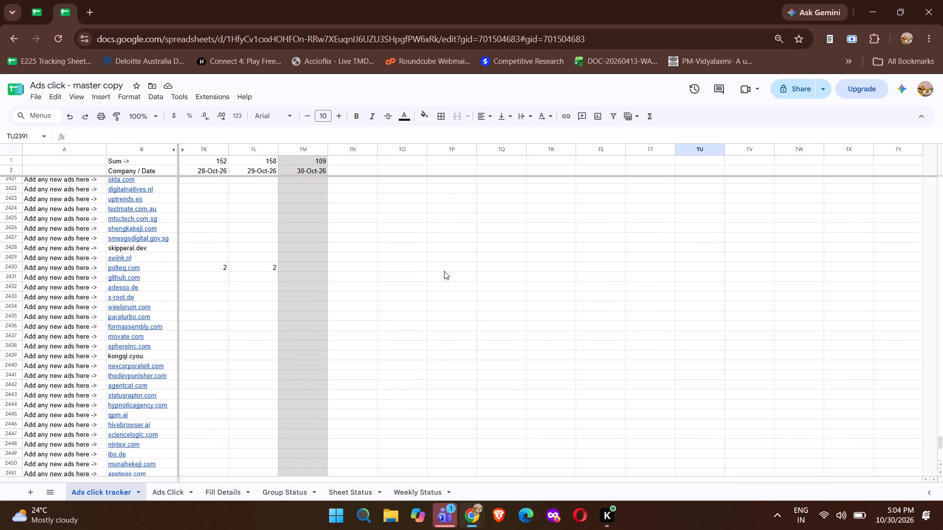
scroll(331, 302, "down", 3)
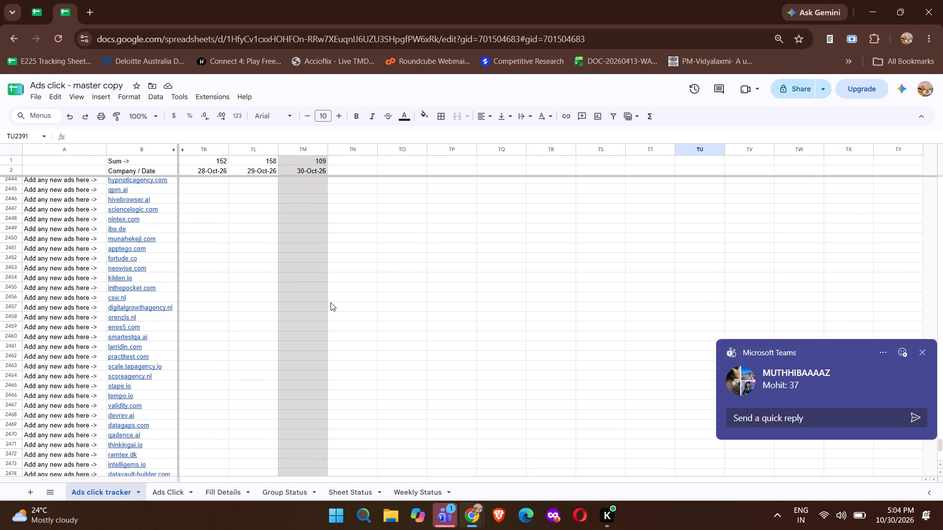
scroll(331, 302, "down", 4)
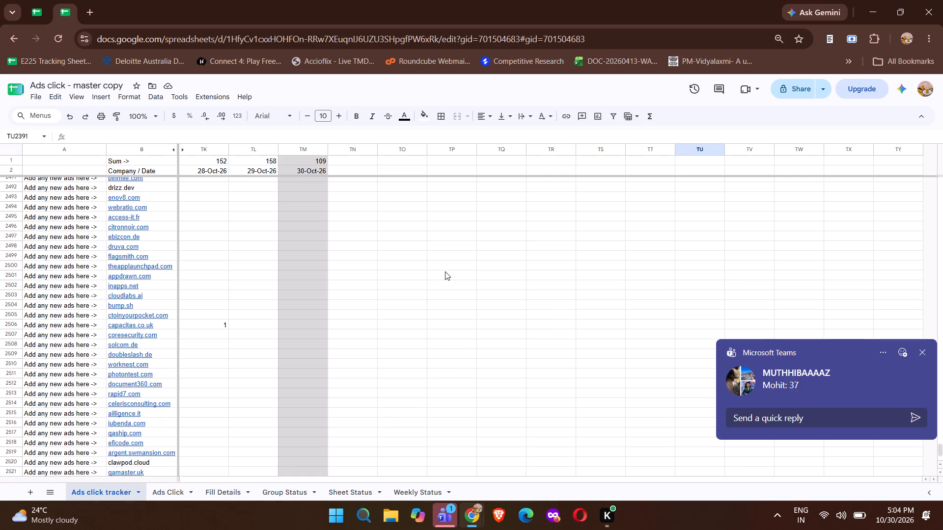
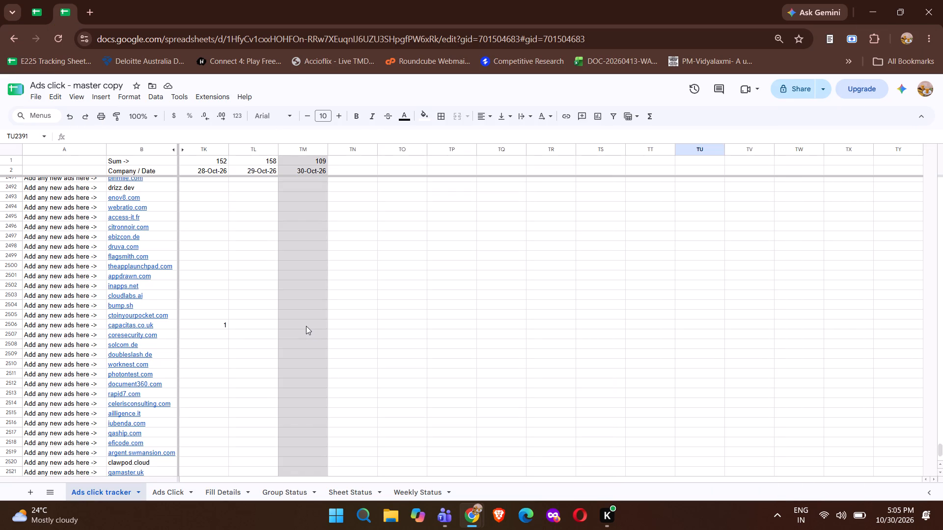
Enter the 30-Oct-26 click counts: 2 for capacitas.co.uk, 2 for the goconnect row, 3 for qameta.io and 2 for rabbitqa.com.
key("2")
key("Return")
scroll(306, 326, "down", 3)
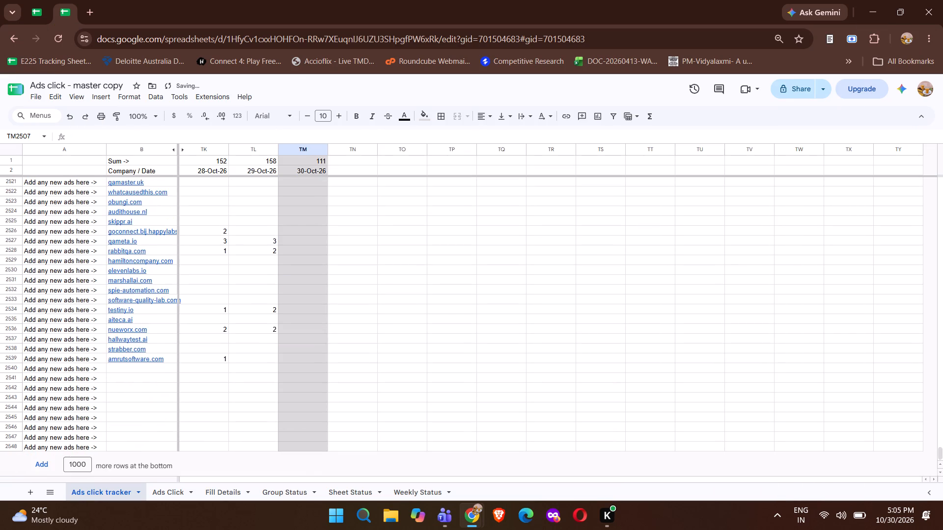
scroll(306, 326, "up", 1)
left_click(315, 280)
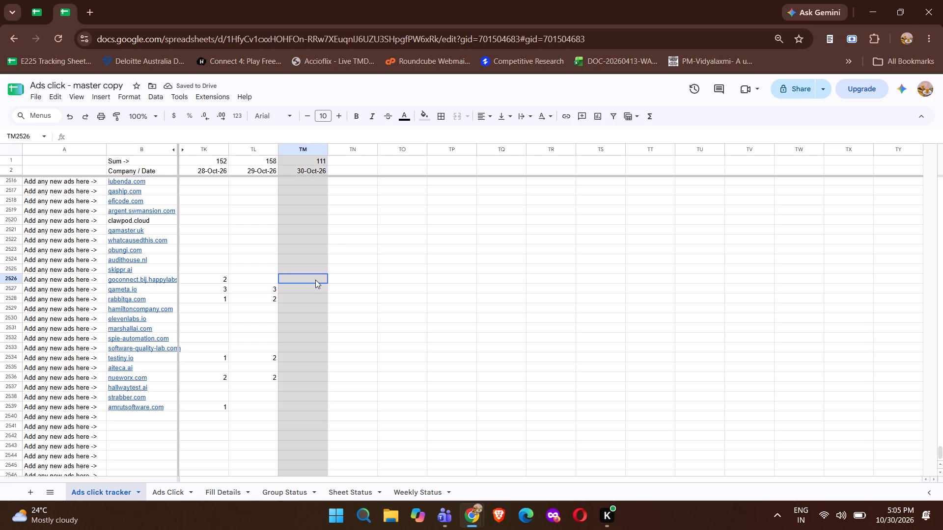
key("2")
key("Return")
key("3")
key("Return")
key("2")
key("Return")
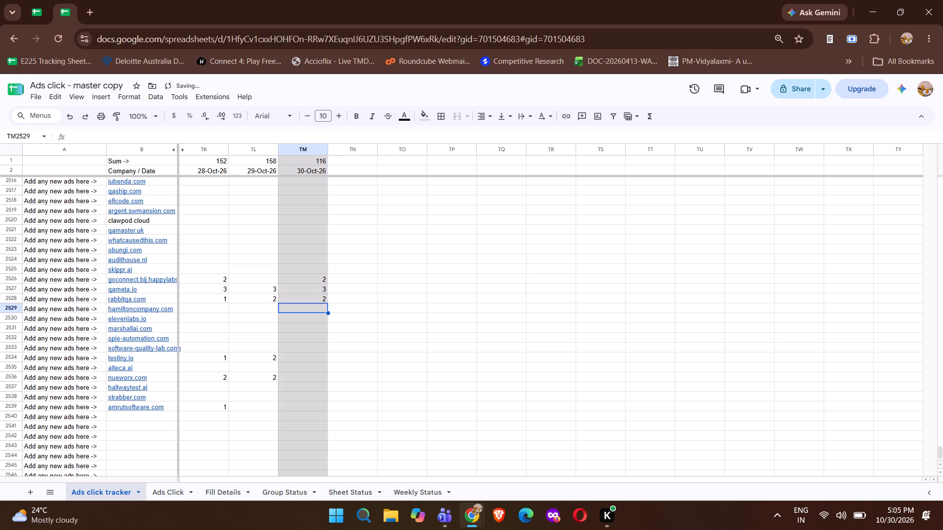
Enter the 30-Oct-26 click counts of 2 for testiny.io and 1 for amrutsoftware.com.
left_click(294, 353)
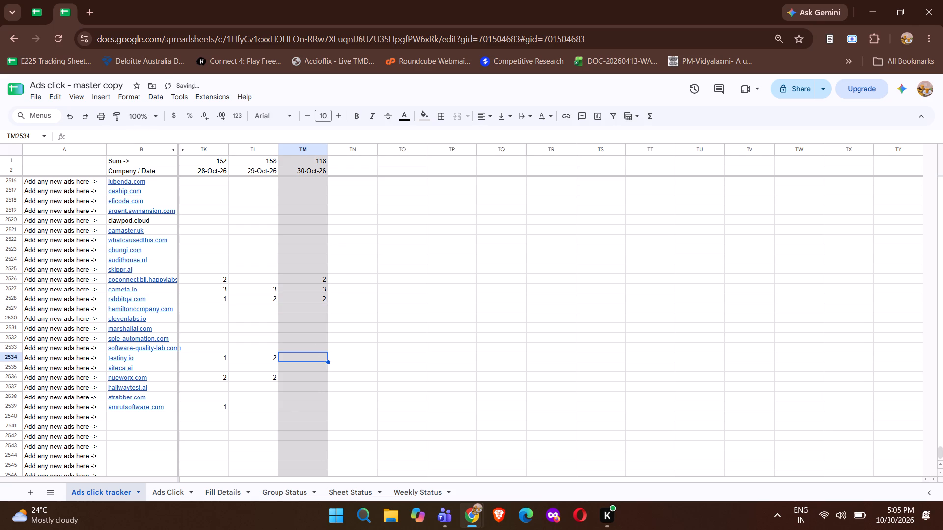
key("2")
key("Return")
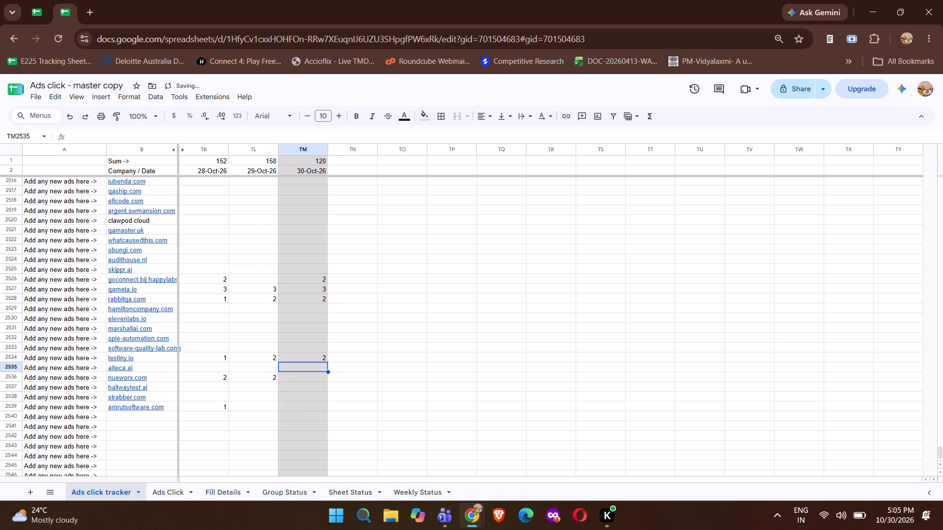
left_click(298, 406)
key("1")
key("Return")
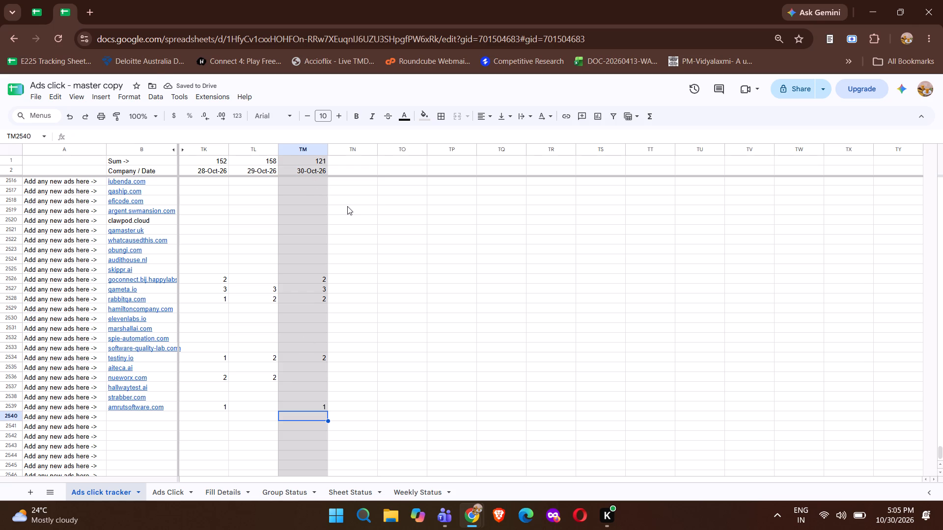
Find the testmu company row and set its 30-Oct-26 click count to 34.
key("ctrl+f")
type("testmu")
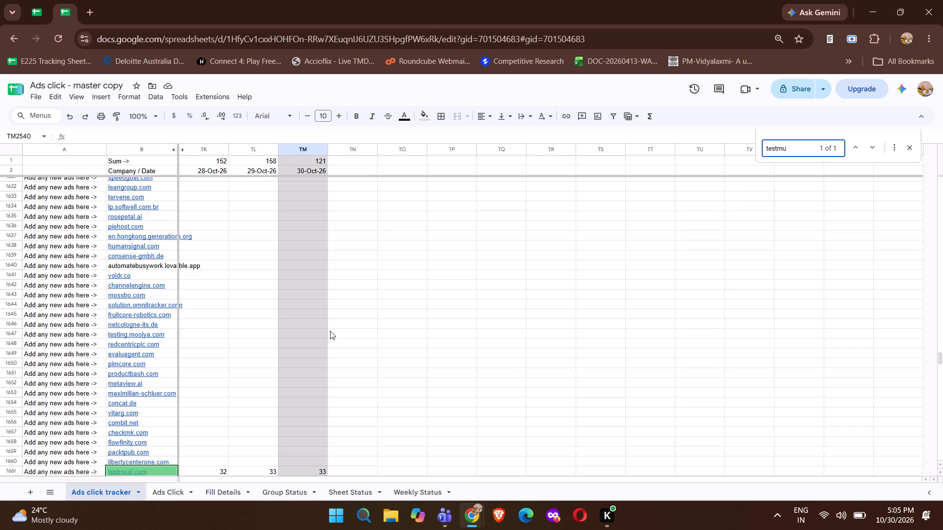
left_click(299, 471)
type("34")
key("Return")
Set the 30-Oct-26 click counts near the start of the company list: datadoghq.com to 4, katalon.com to 3 and smartbear.com to 4.
scroll(437, 270, "down", 3)
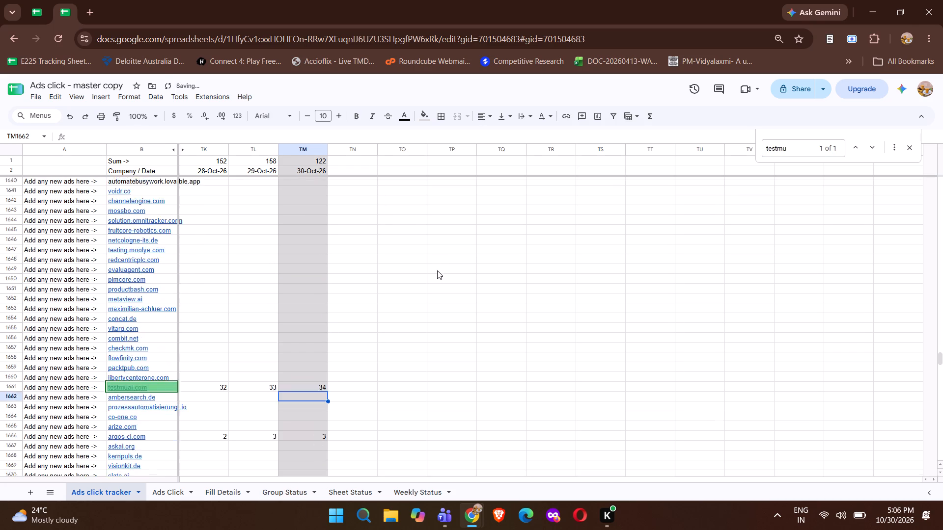
left_click(313, 173)
key("Down")
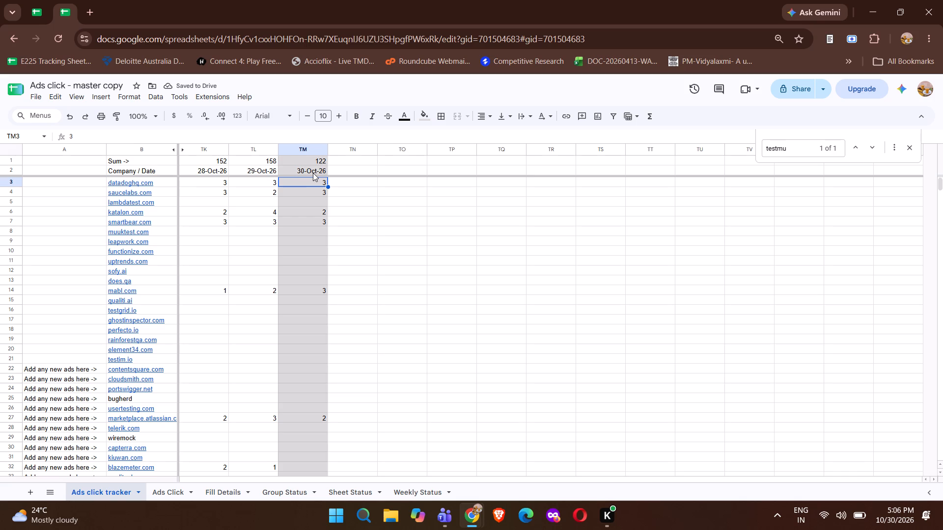
key("4")
key("Return")
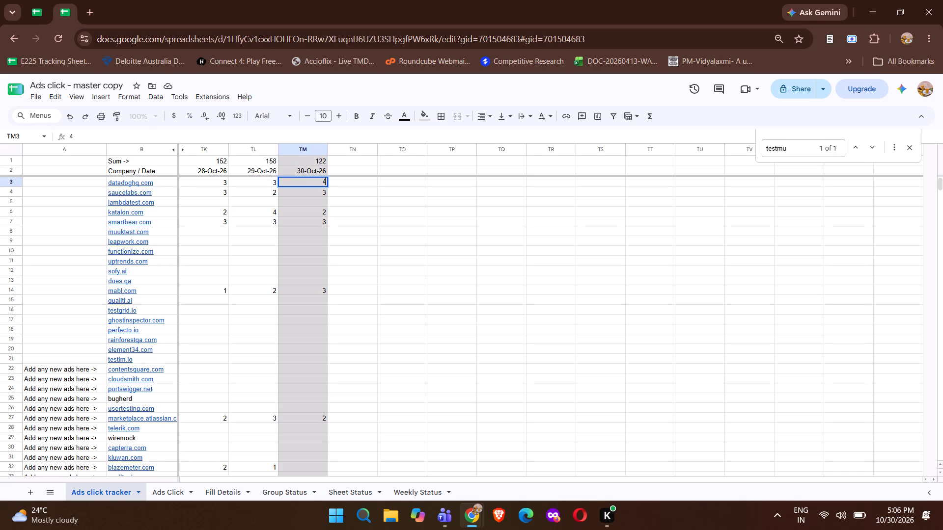
key("Return")
key("Return")
key("Return")
key("Return")
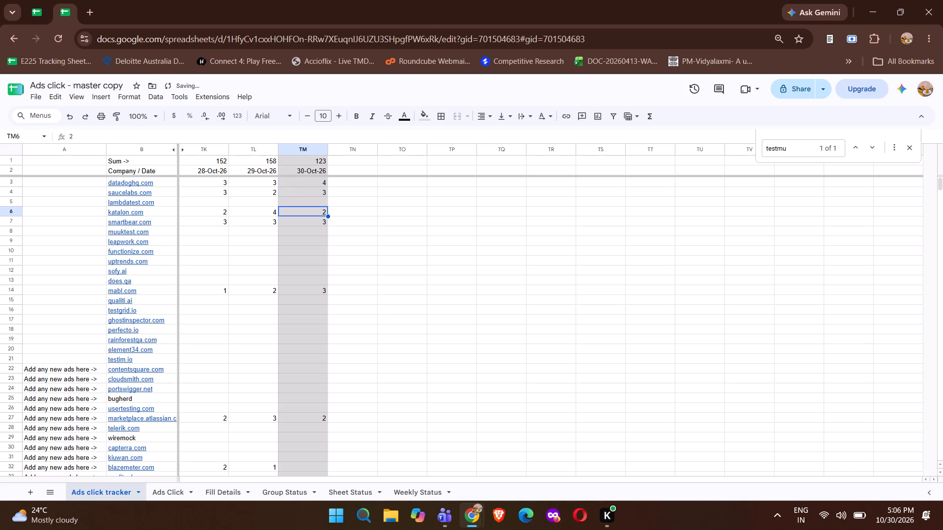
key("3")
key("Return")
key("4")
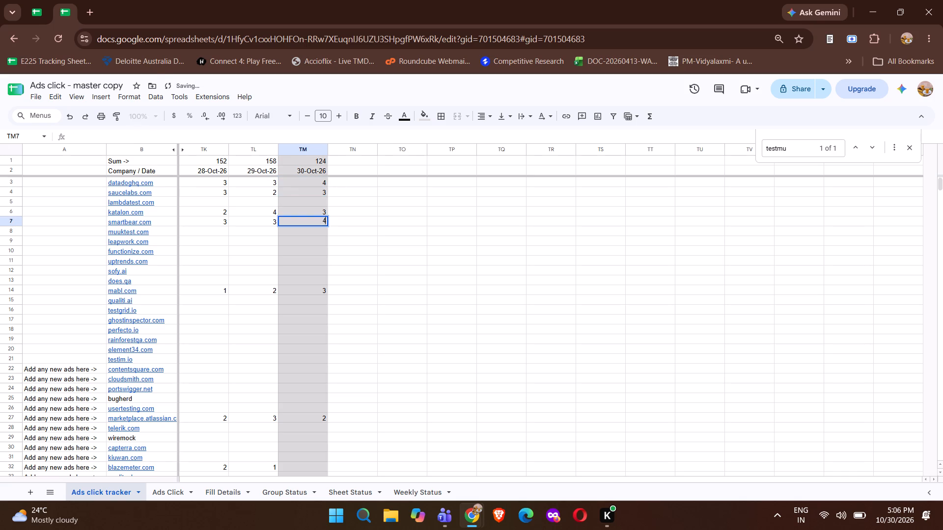
key("Return")
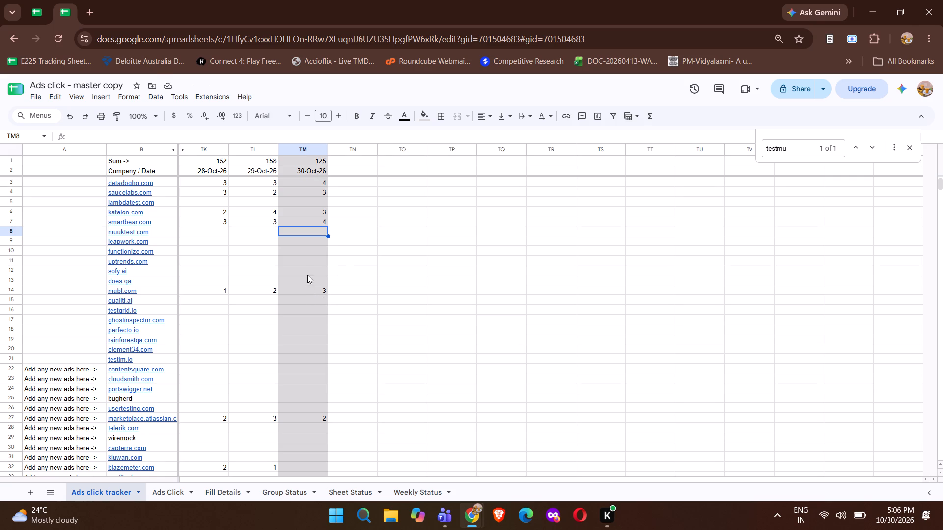
Enter the 30-Oct-26 click counts of 2 for uptrends.com and 1 for perfecto.io.
left_click(305, 262)
key("2")
key("Return")
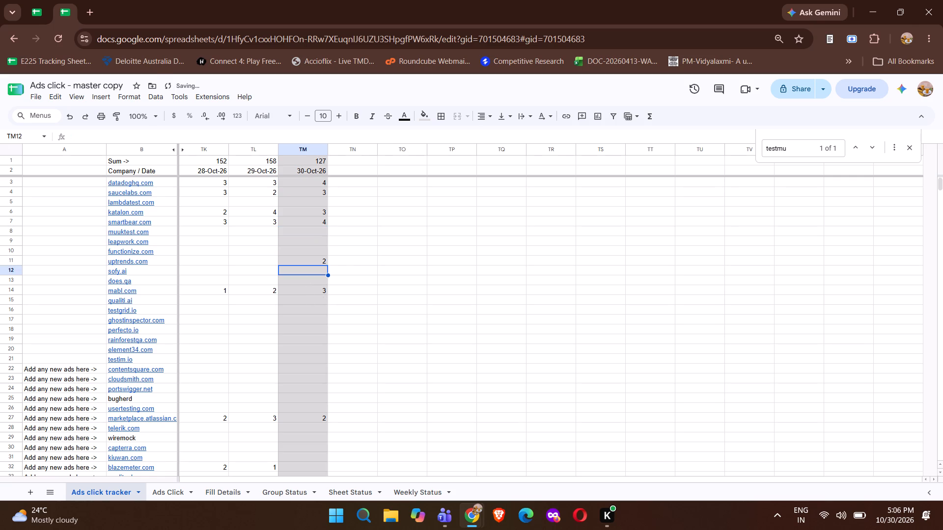
left_click(301, 327)
key("1")
key("Return")
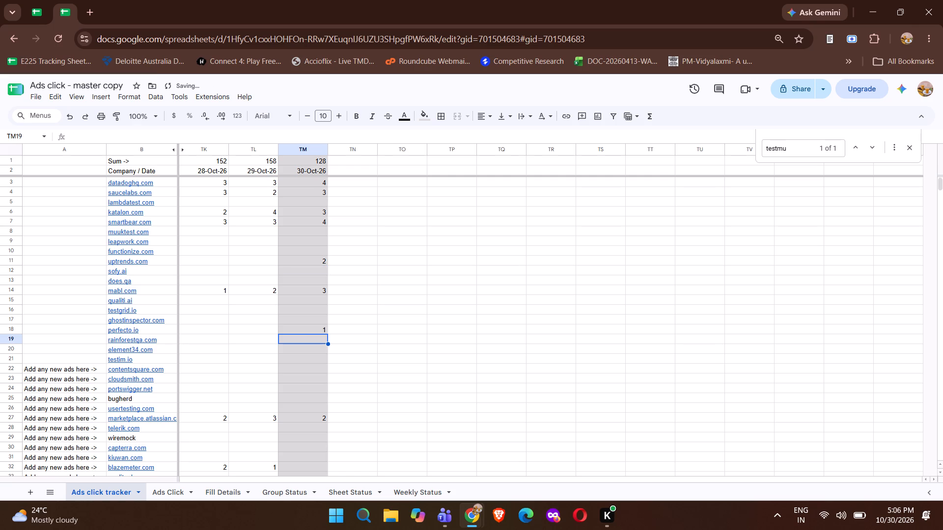
Look through the 30-Oct-26 counts for the companies from contentsquare.com down to about observepoint.com.
left_click(299, 370)
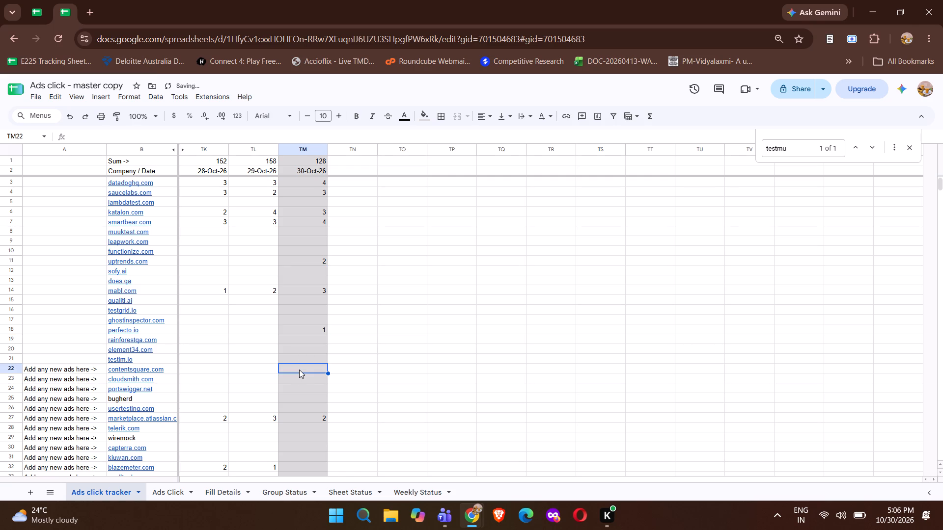
scroll(299, 370, "down", 2)
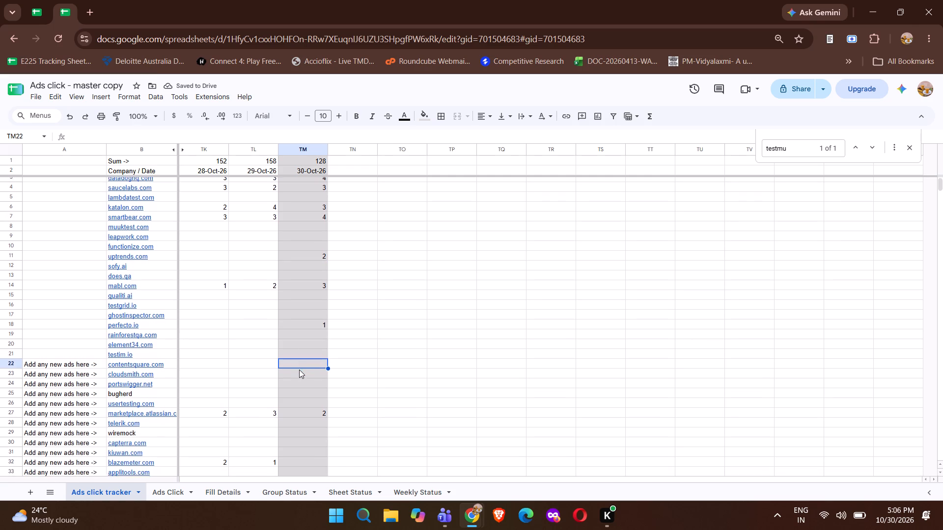
scroll(299, 370, "down", 3)
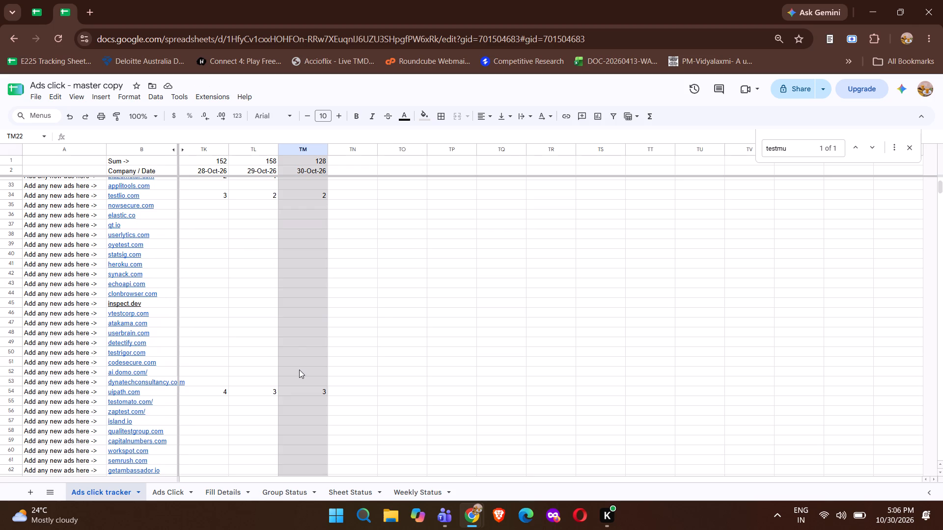
scroll(299, 370, "down", 2)
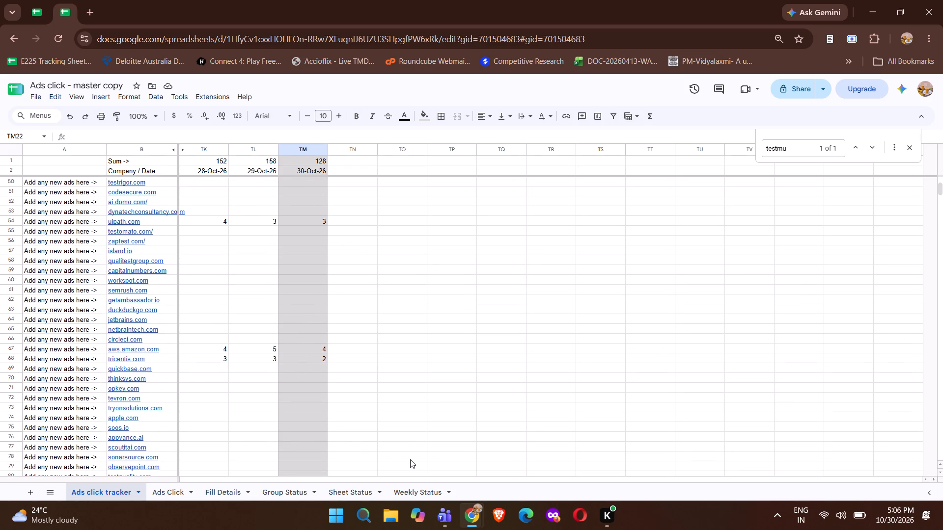
Search the computer for "exp" and launch the matching app.
type("exp")
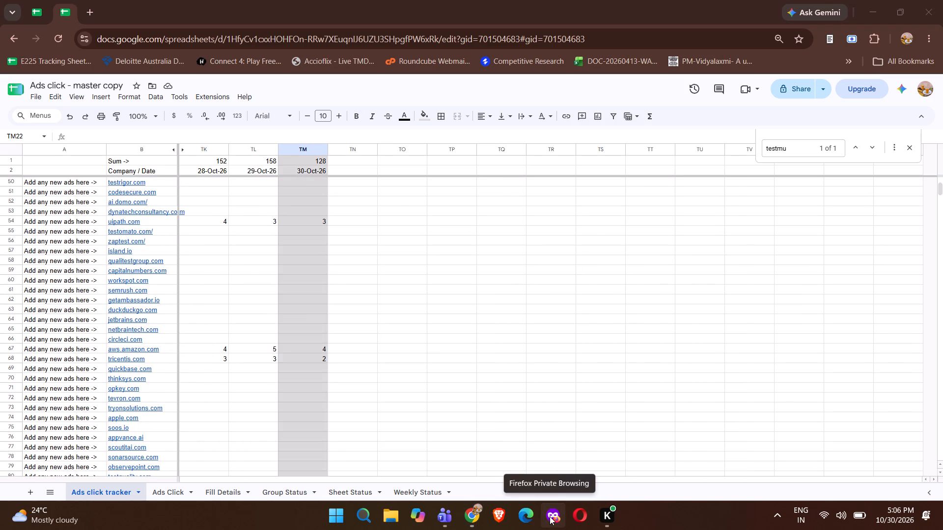
type("exp")
key("Return")
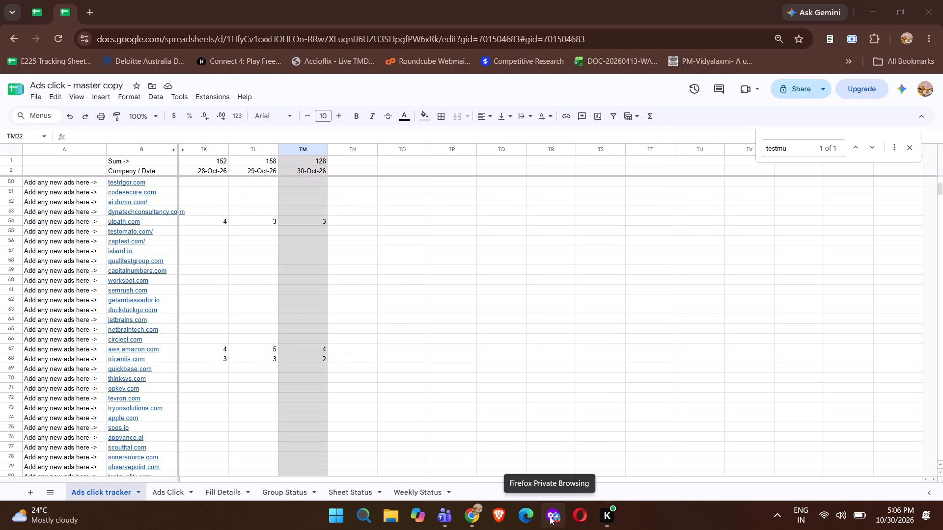
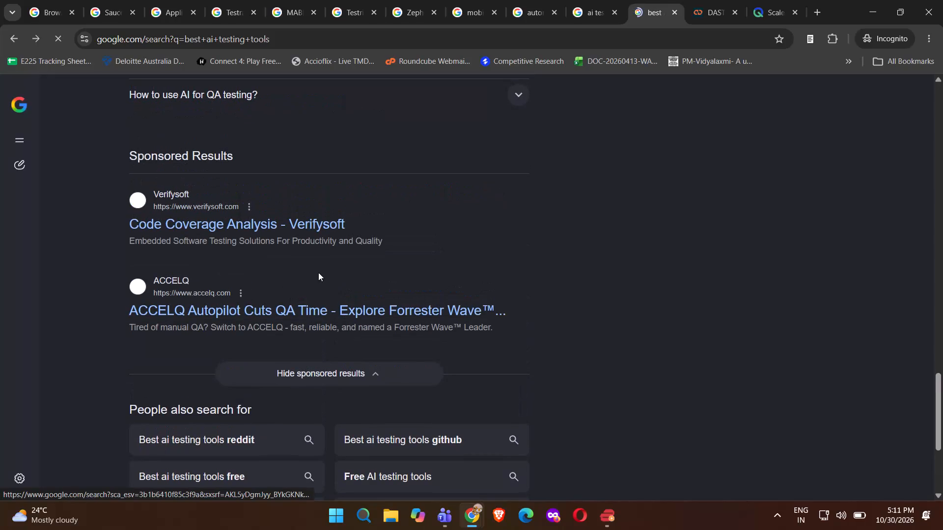
Open the Verifysoft sponsored result for "best ai testing tools" in a new tab and close the search results tab.
left_click(245, 220, "ctrl")
scroll(245, 220, "up", 1)
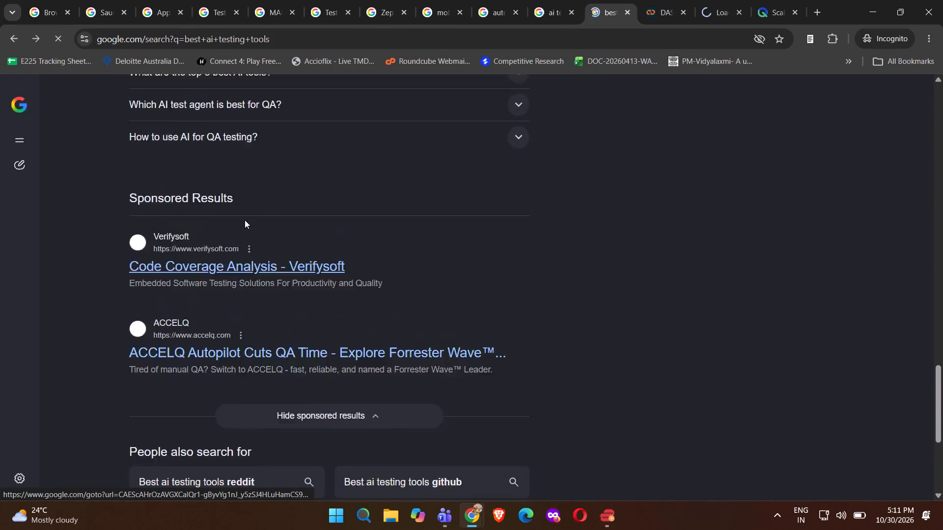
scroll(245, 220, "up", 8)
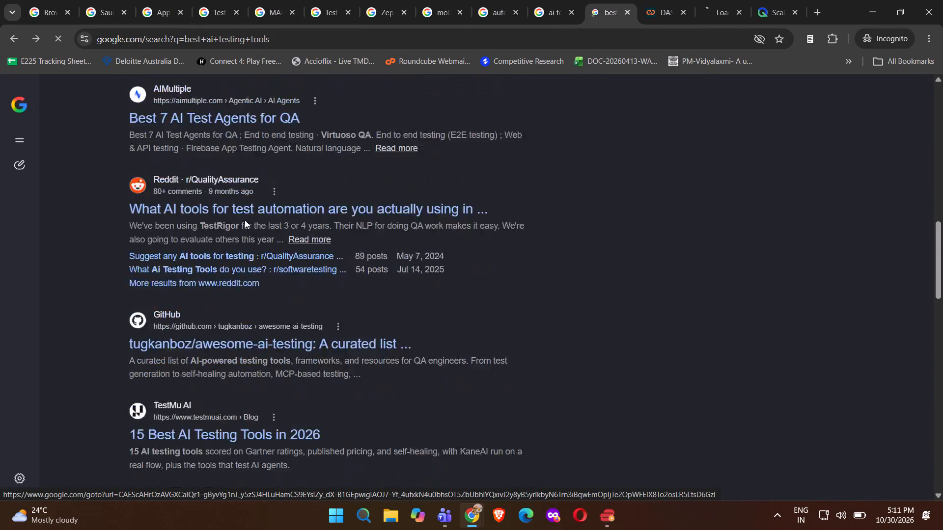
scroll(245, 220, "up", 6)
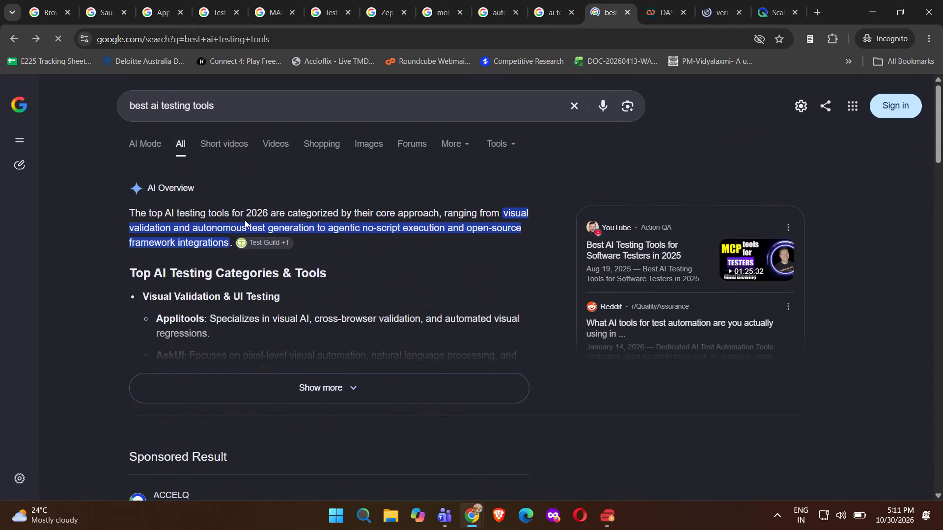
key("ctrl+w")
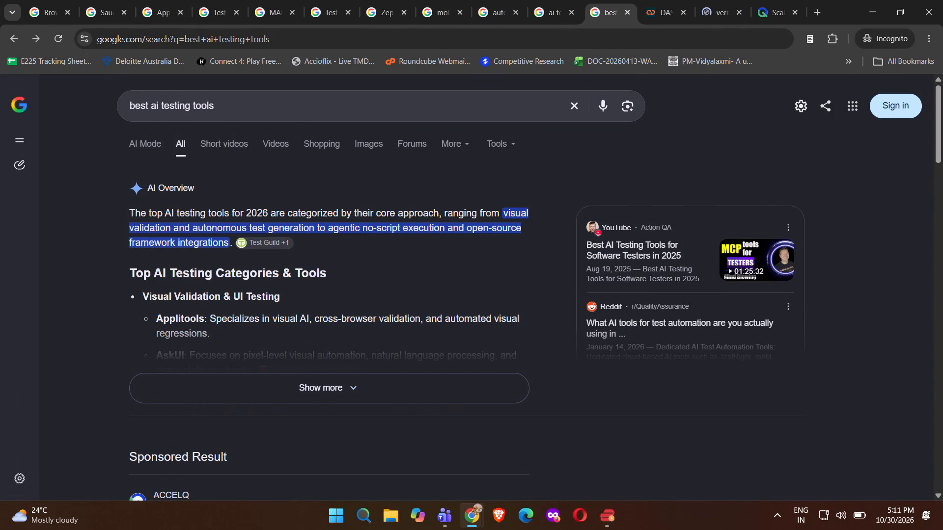
Check the Portuguese "ai testing" search results for sponsored listings and switch the results to English.
key("ctrl+shift+Tab")
scroll(245, 220, "down", 2)
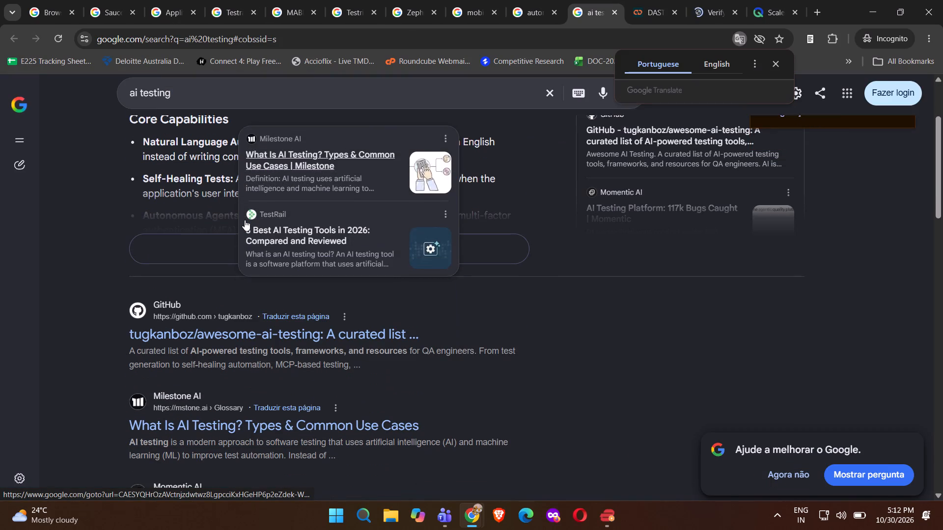
scroll(245, 220, "down", 2)
scroll(376, 360, "down", 6)
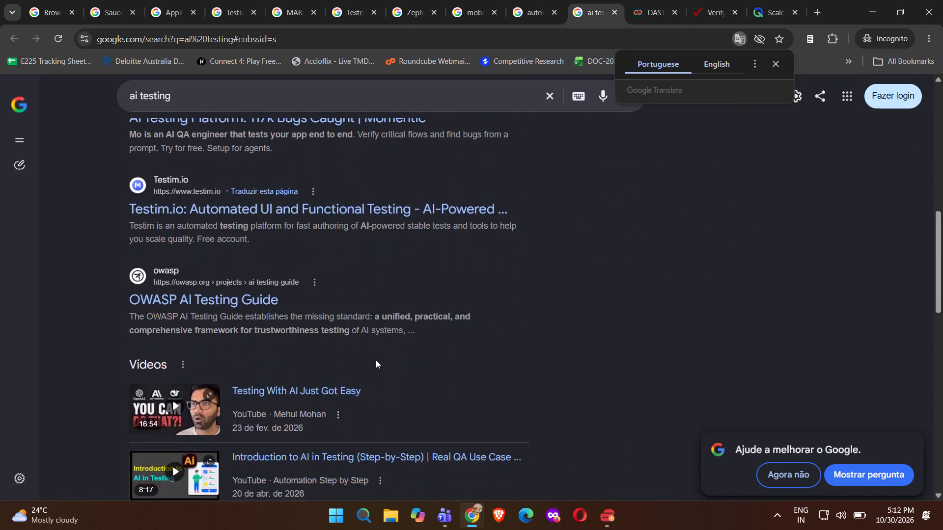
scroll(376, 360, "down", 5)
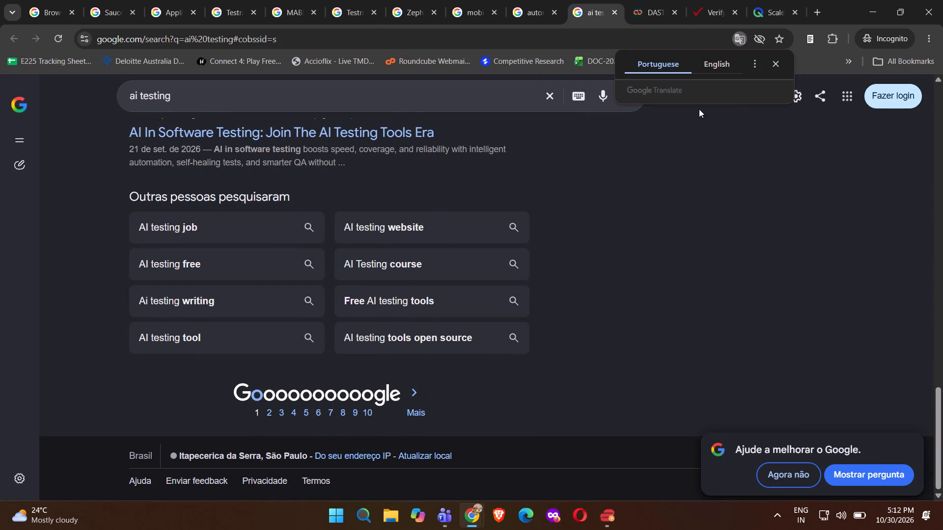
scroll(749, 212, "up", 9)
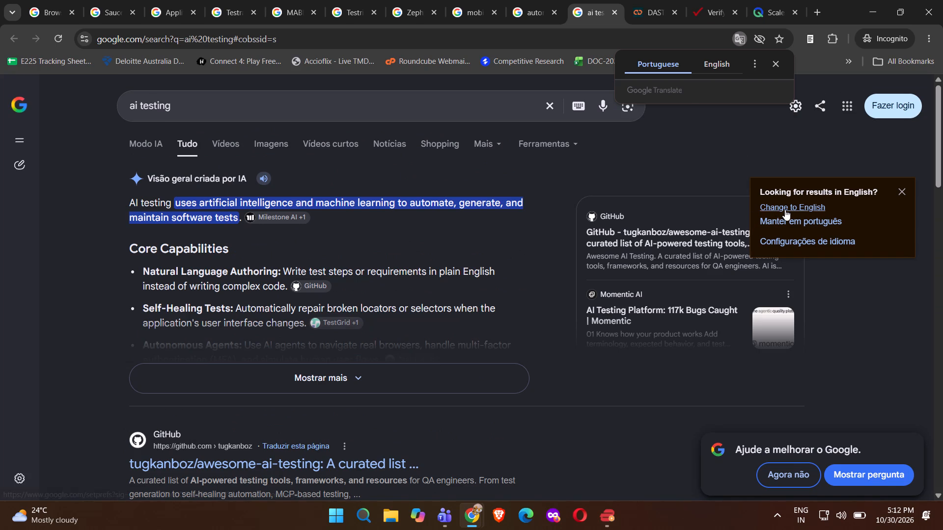
left_click(785, 210)
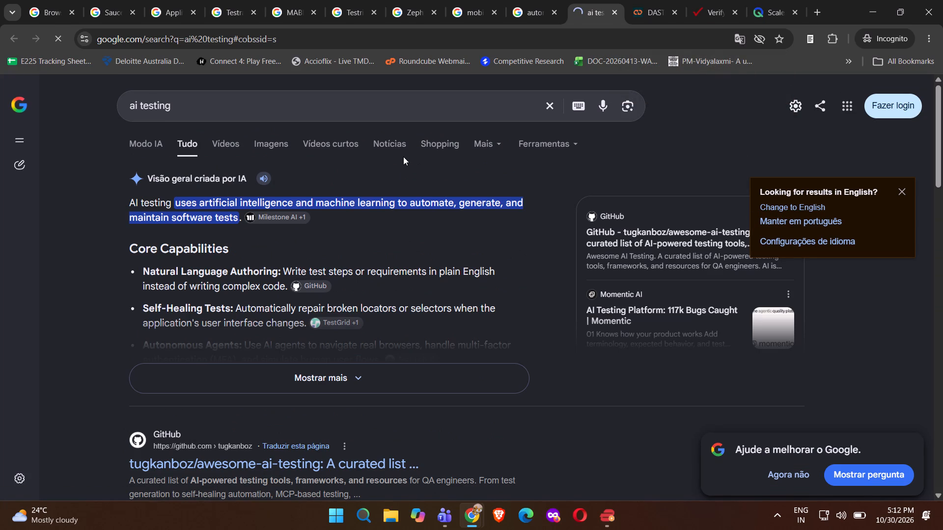
Open the Datadog, Kiro and Computer Weekly sponsored results for "ai testing" in new tabs and close the search results tab.
scroll(403, 157, "down", 2)
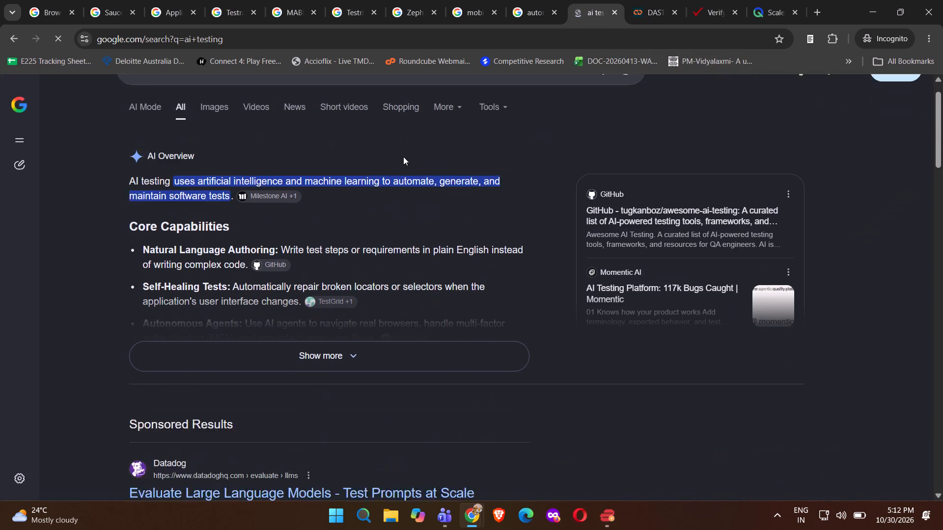
scroll(403, 157, "down", 2)
left_click(280, 251, "ctrl")
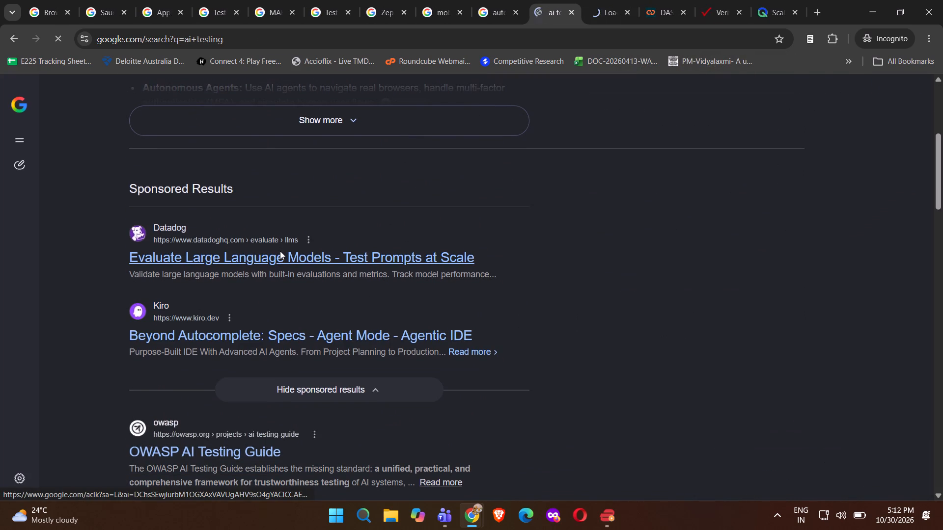
left_click(209, 328, "ctrl")
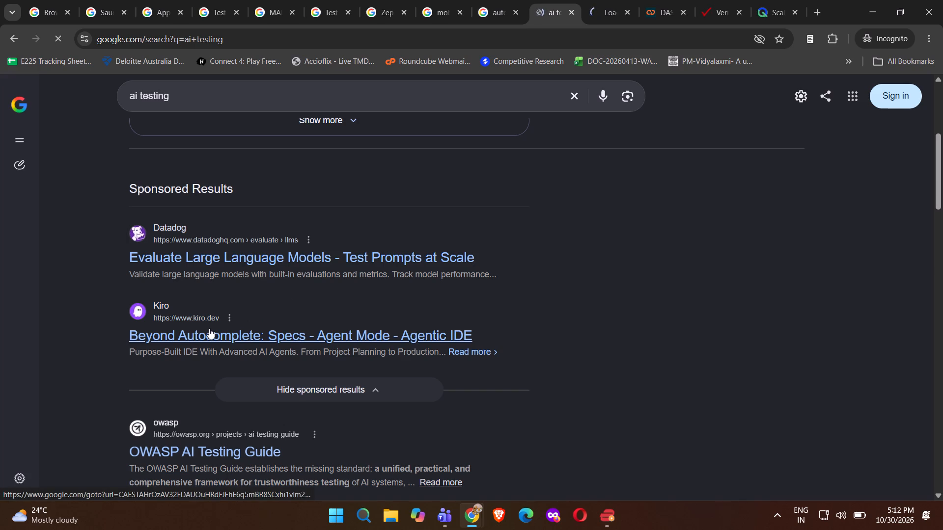
scroll(209, 328, "down", 9)
scroll(209, 328, "up", 1)
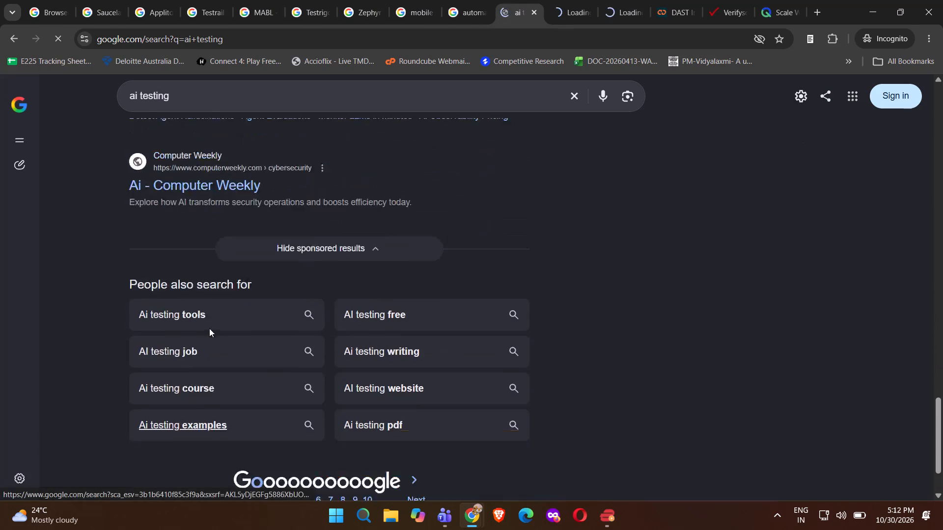
scroll(209, 328, "up", 2)
left_click(191, 347, "ctrl")
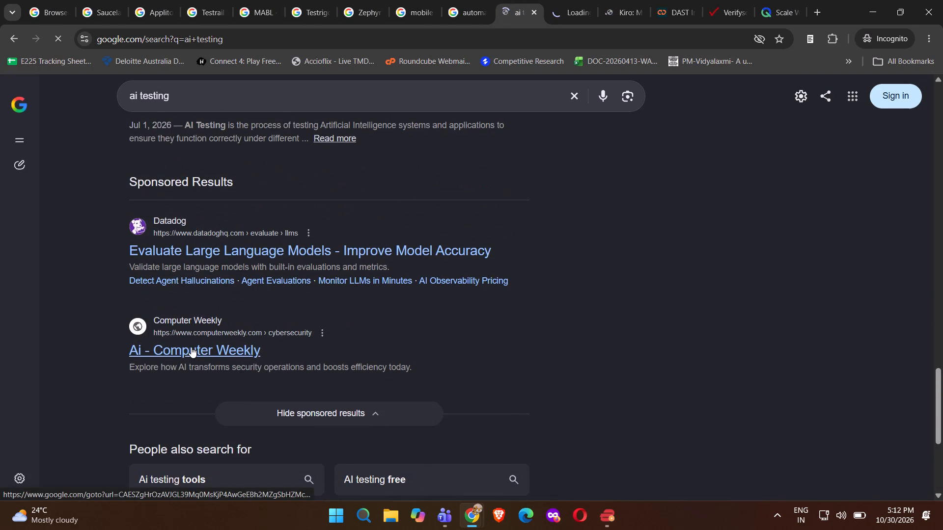
key("ctrl+w")
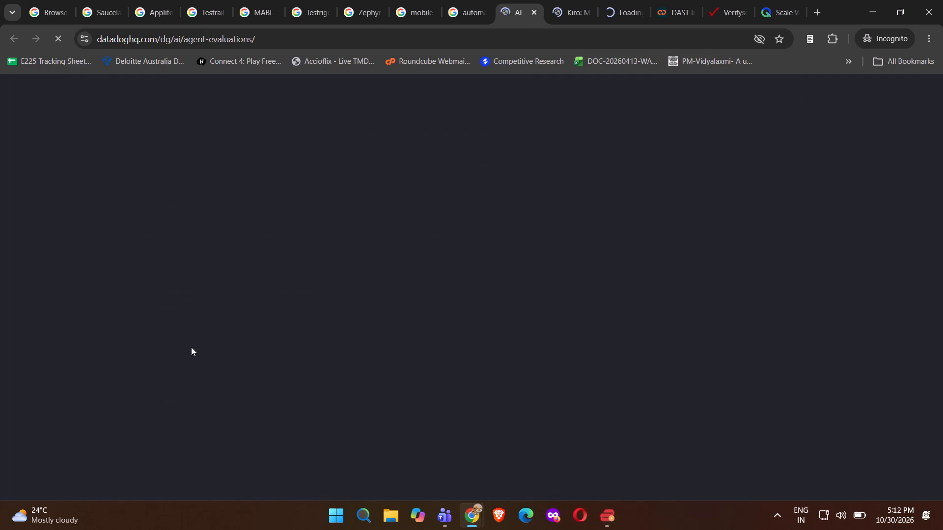
Check the English version of the "automation tool for mobile application testing" results for sponsored listings and close that tab.
key("ctrl+shift+Tab")
scroll(166, 237, "down", 1)
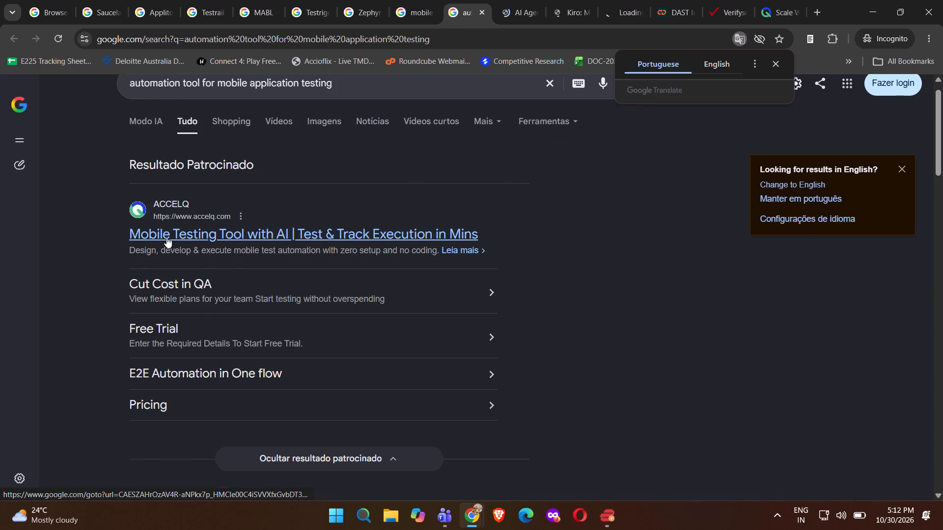
scroll(166, 237, "down", 1)
scroll(322, 309, "up", 1)
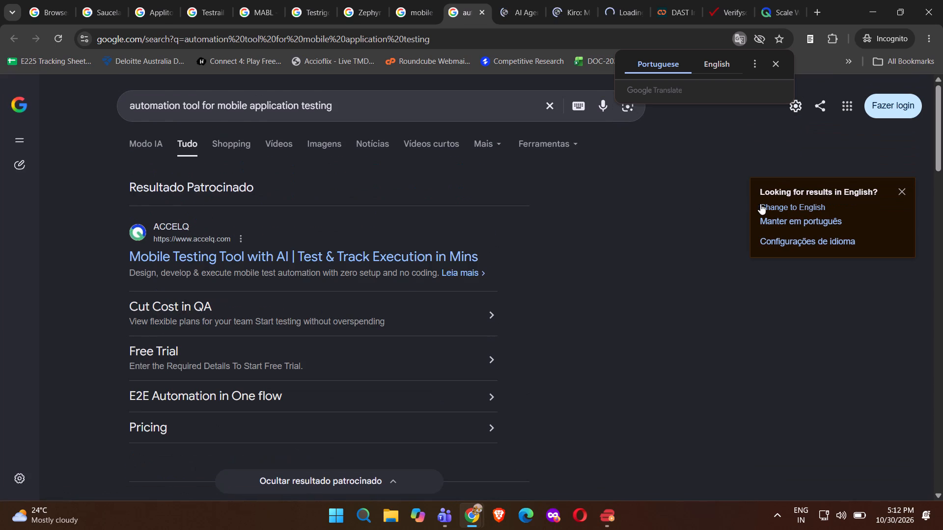
left_click(766, 205)
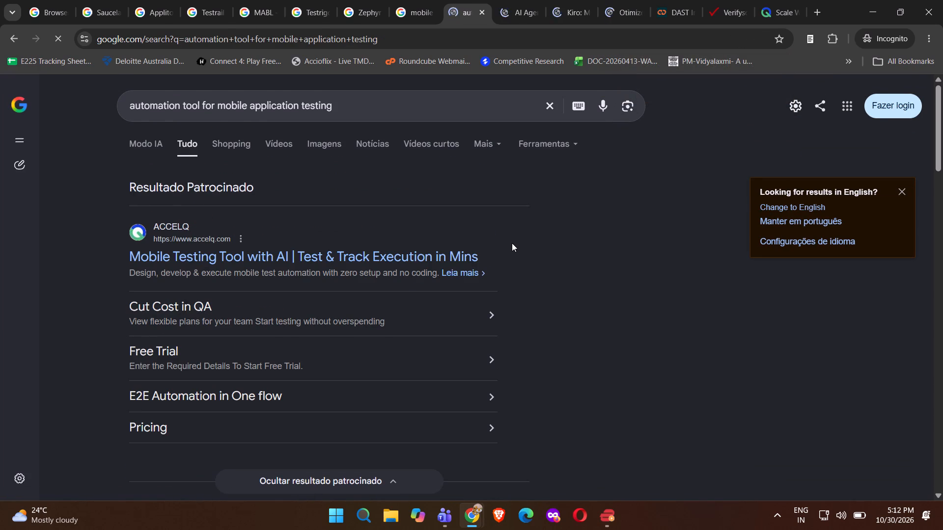
scroll(512, 243, "down", 5)
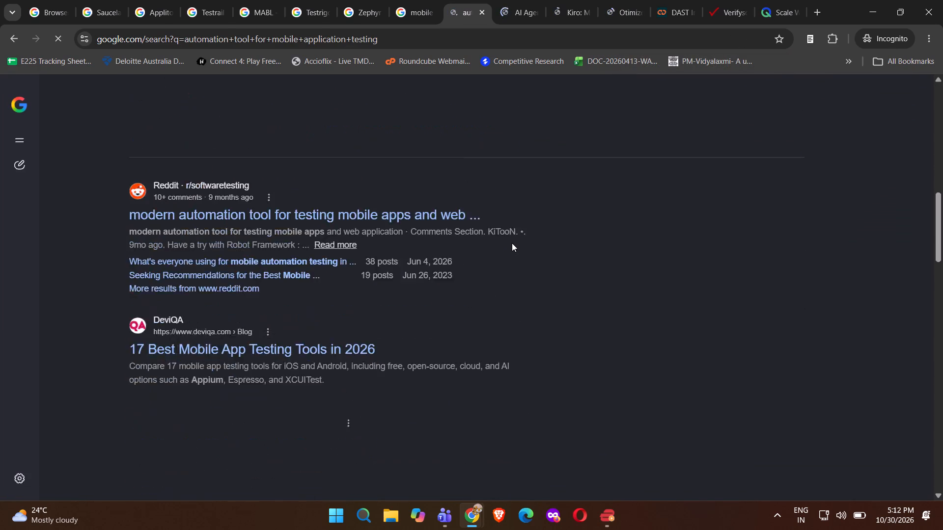
scroll(512, 243, "down", 7)
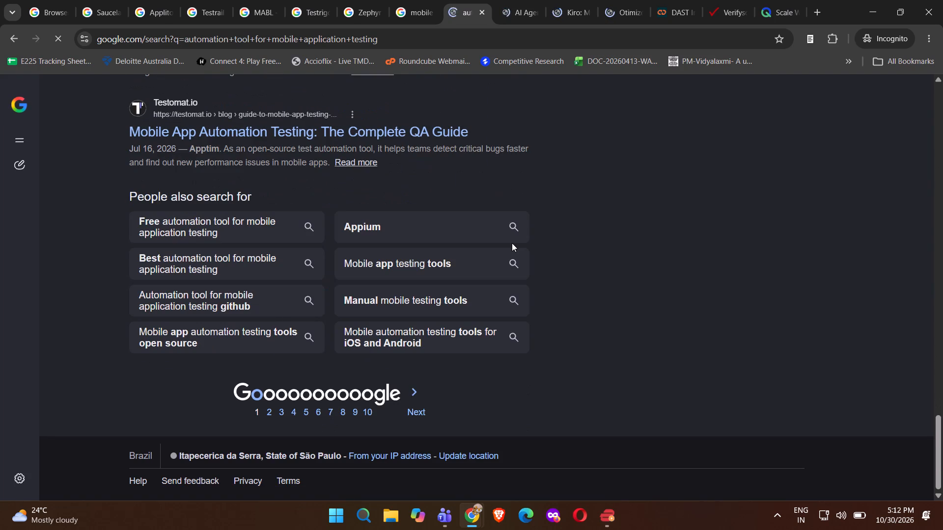
key("ctrl+w")
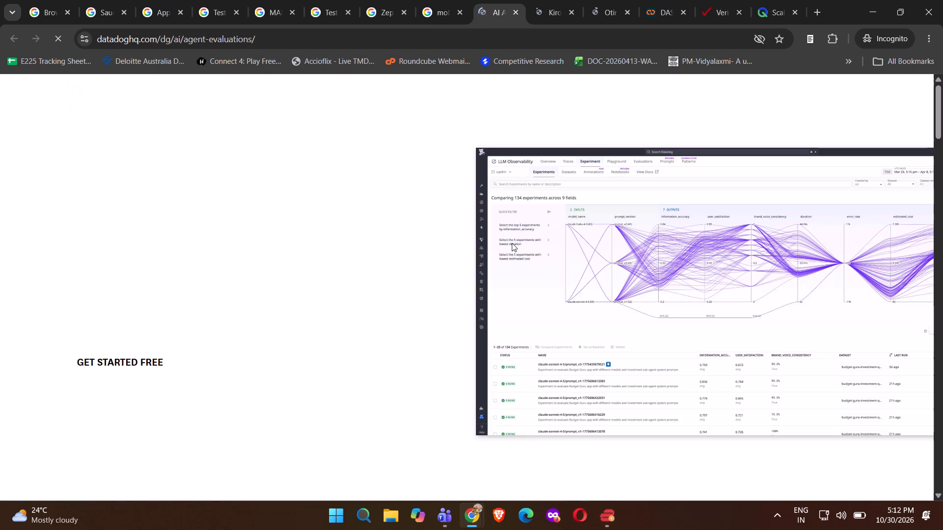
Open the opscloudio.com and atsqa.org sponsored results for "mobile testing on real device" in new tabs.
key("ctrl+shift+Tab")
scroll(512, 243, "down", 1)
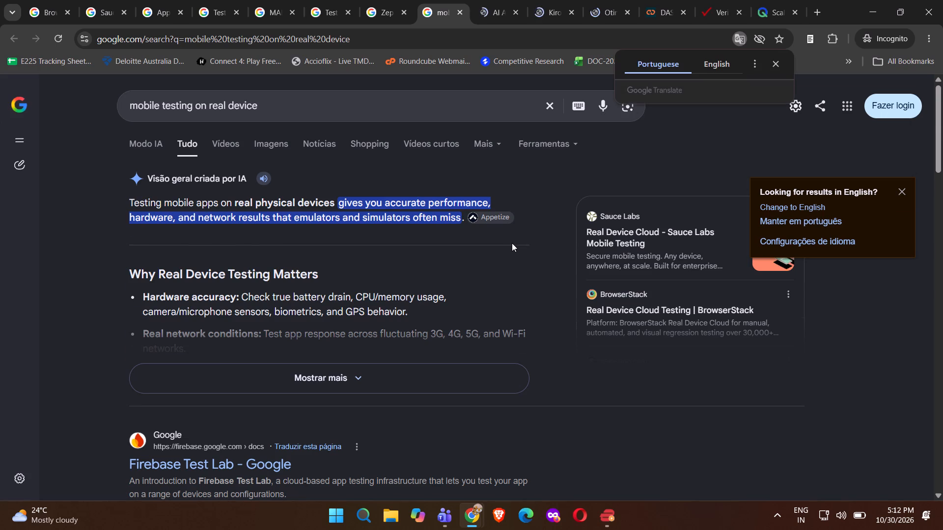
scroll(512, 243, "down", 6)
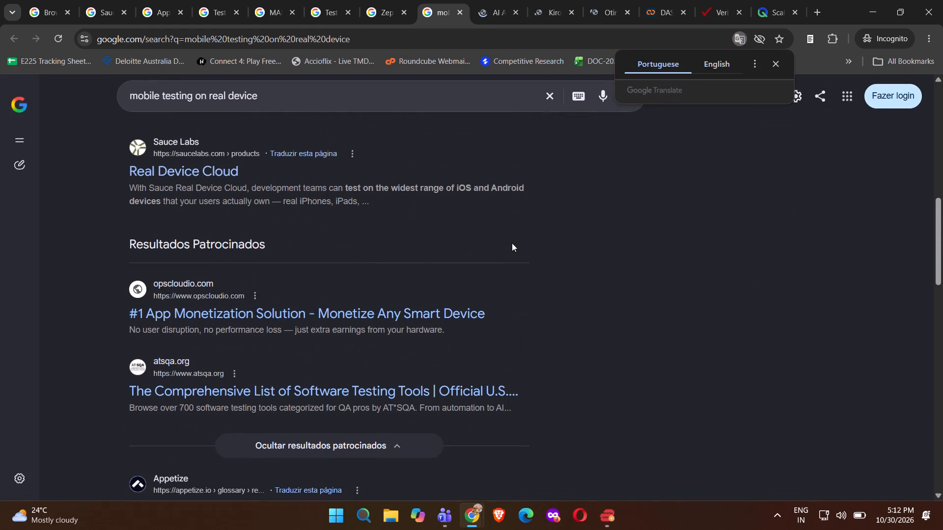
left_click(310, 304, "ctrl")
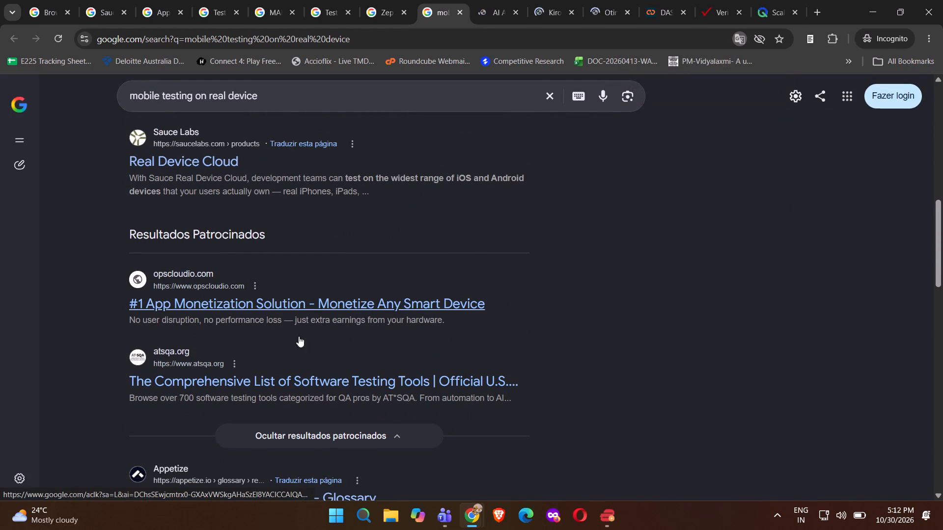
left_click(251, 380, "ctrl")
scroll(251, 380, "down", 4)
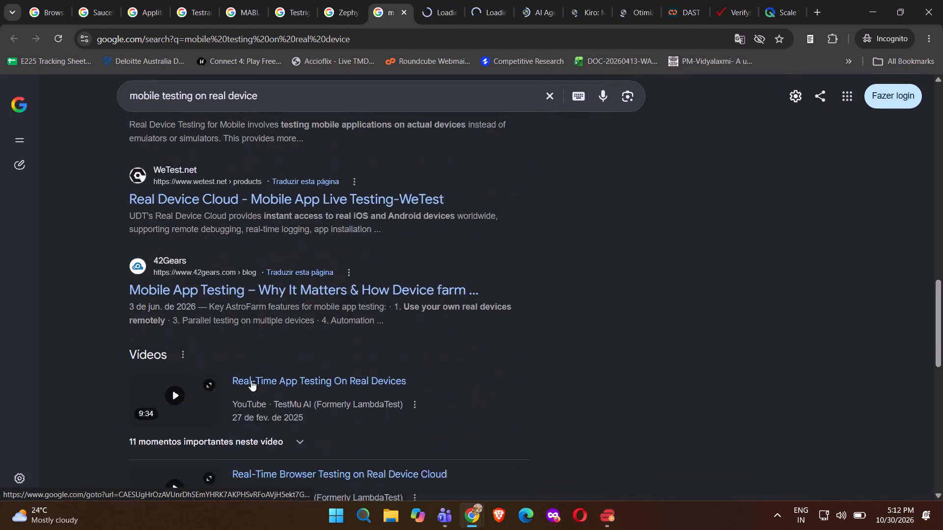
scroll(251, 380, "down", 5)
Check the English version of the "mobile testing on real device" results for sponsored listings and close that tab.
scroll(251, 380, "up", 13)
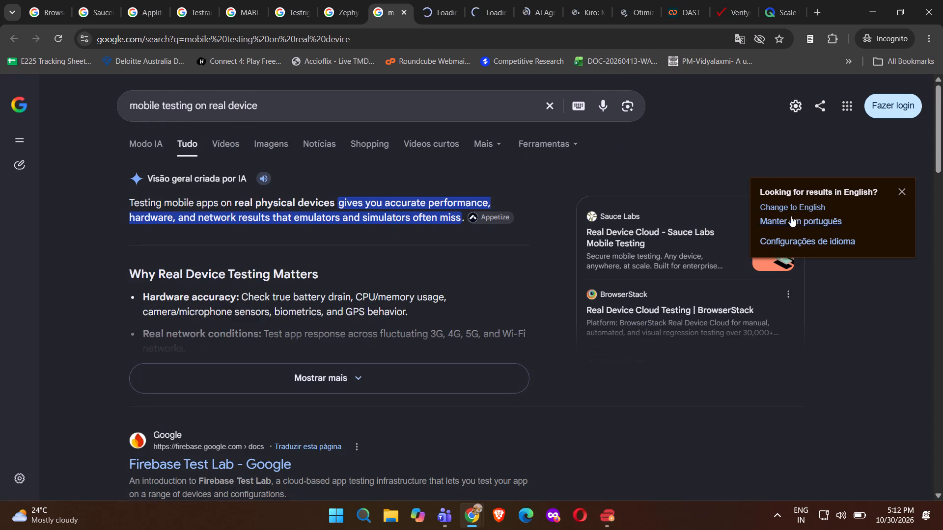
left_click(786, 209)
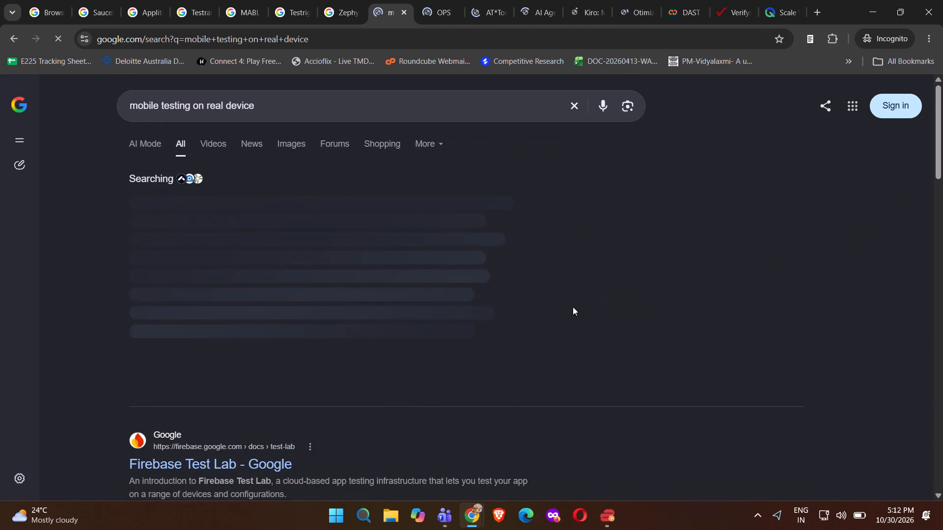
scroll(573, 307, "down", 12)
key("ctrl+w")
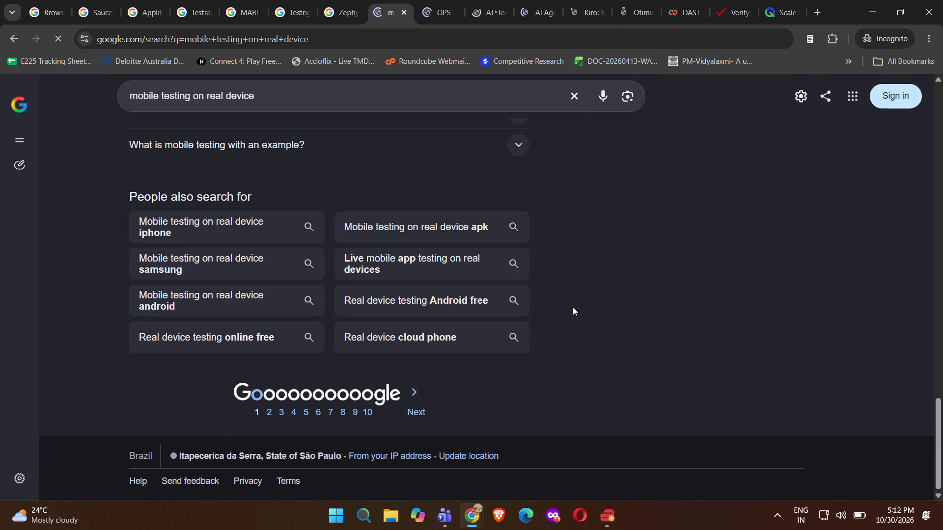
Check the English version of the "Zephyr" search results for sponsored listings and close that tab.
key("ctrl+shift+Tab")
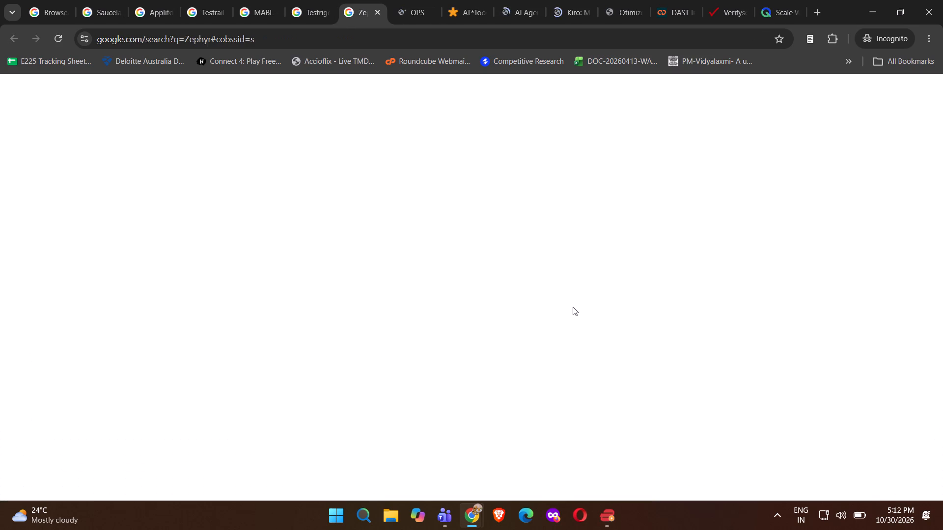
scroll(462, 261, "down", 1)
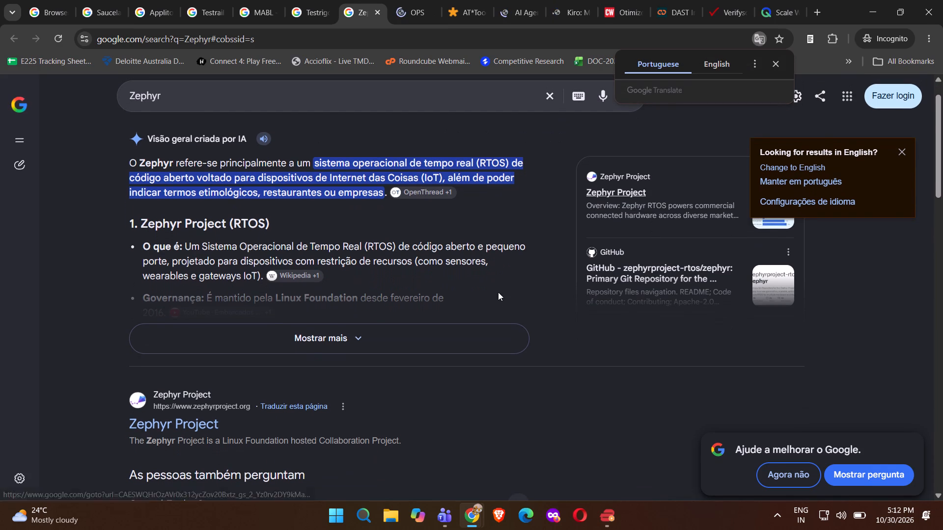
scroll(498, 292, "down", 3)
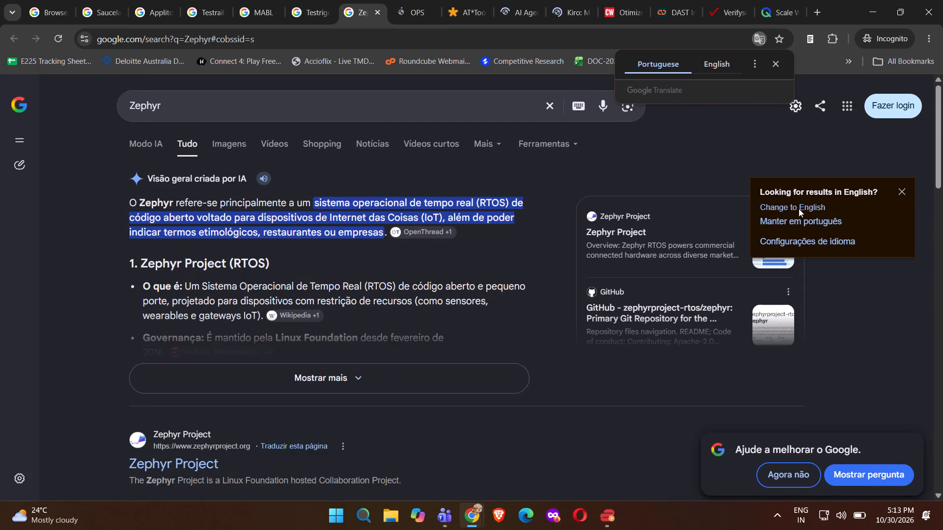
left_click(786, 208)
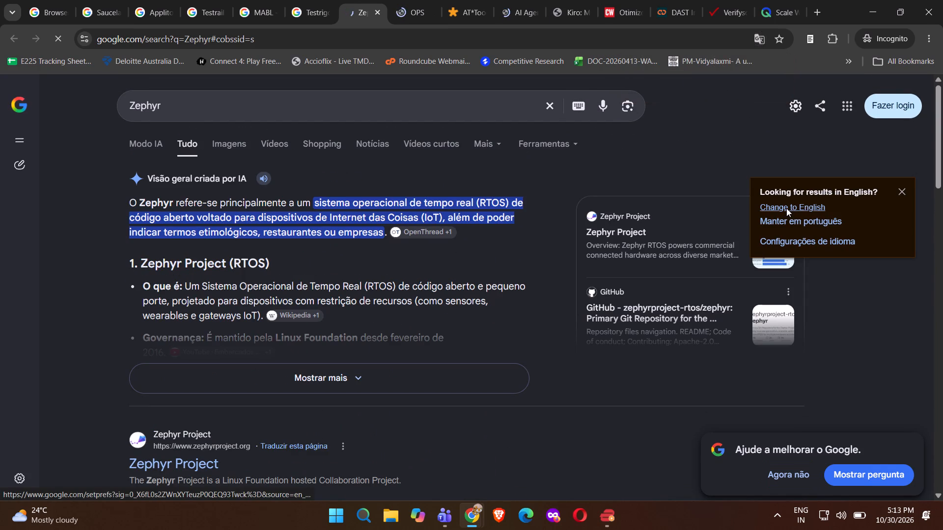
scroll(423, 260, "down", 3)
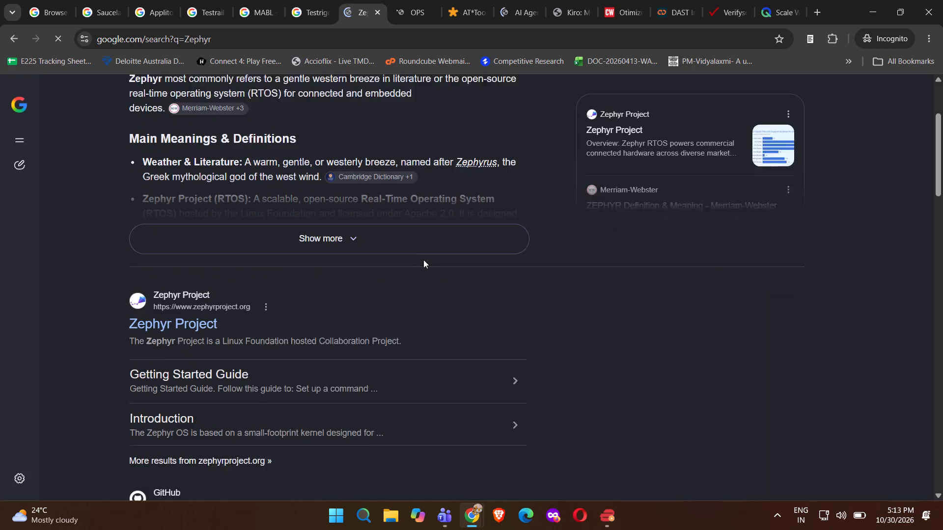
scroll(423, 260, "down", 8)
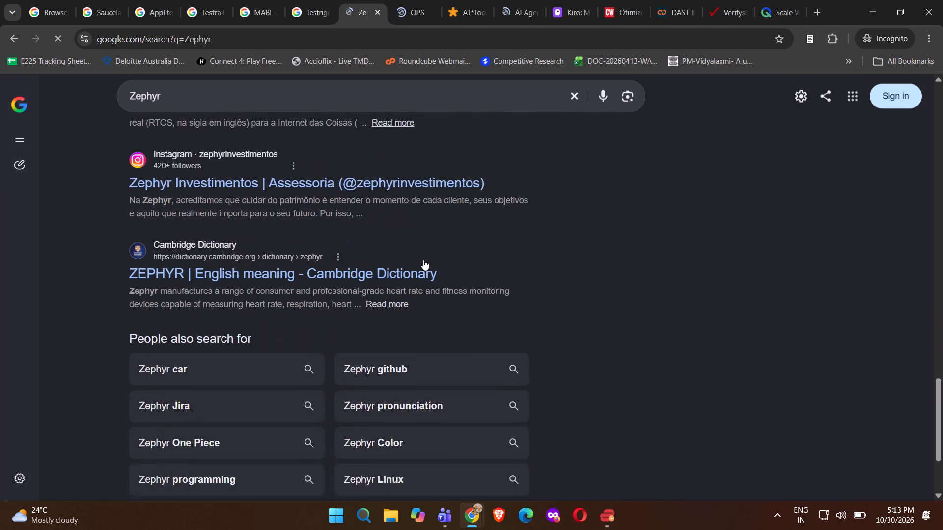
scroll(423, 260, "down", 4)
key("ctrl+w")
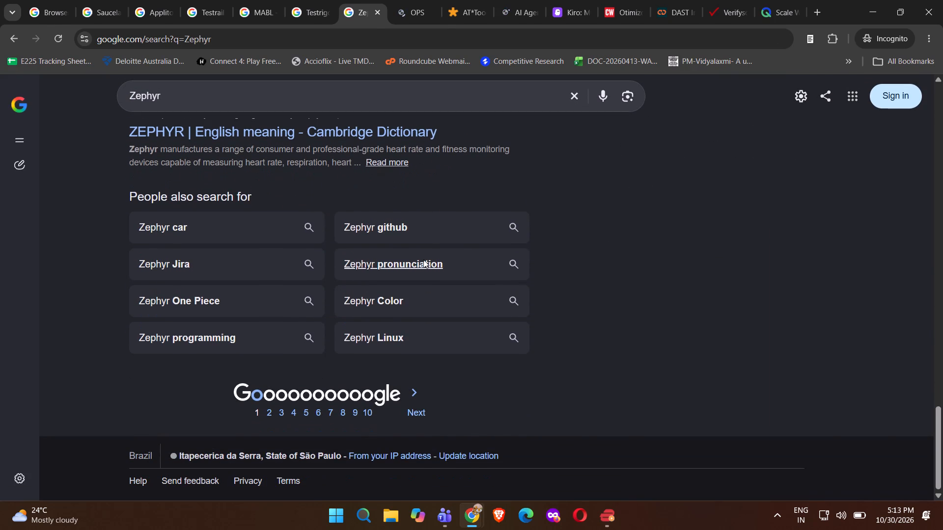
Check the English version of the "Testrigor" search results for sponsored listings and close that tab.
key("ctrl+shift+Tab")
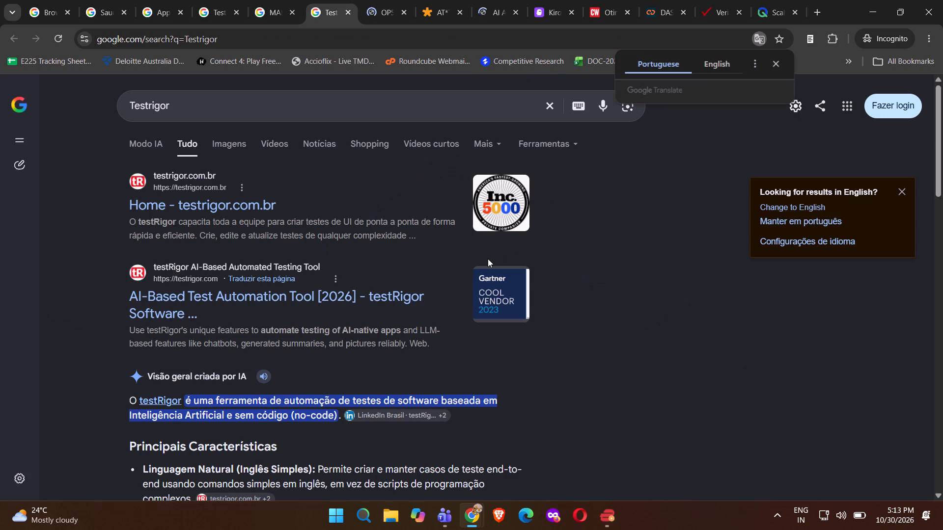
left_click(799, 205)
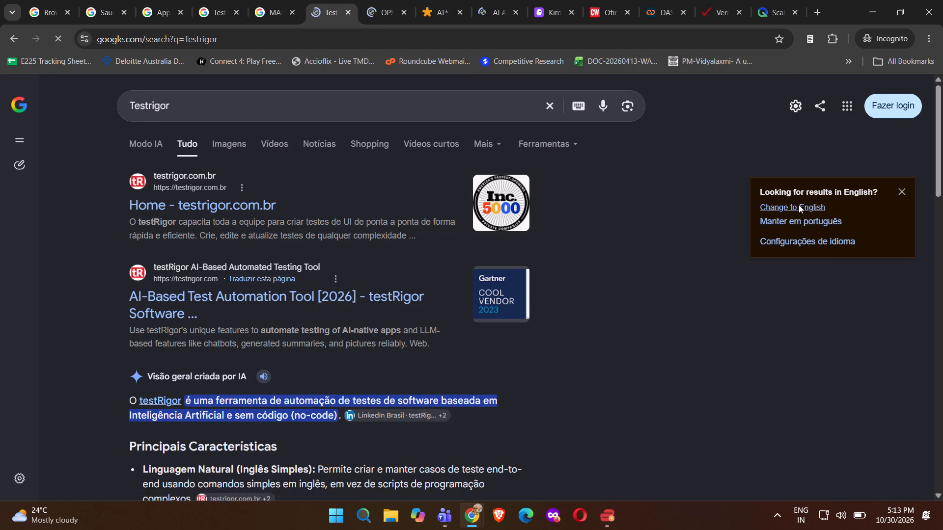
scroll(590, 299, "down", 8)
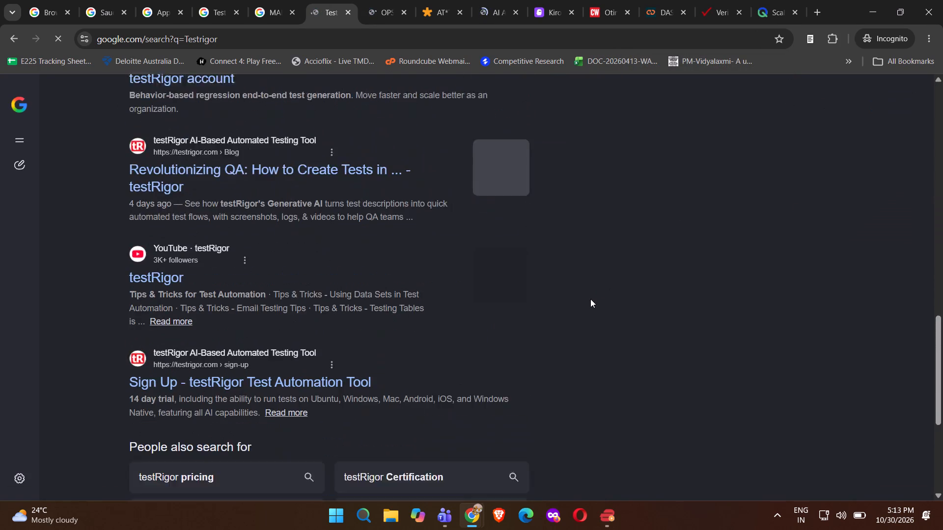
scroll(590, 299, "down", 2)
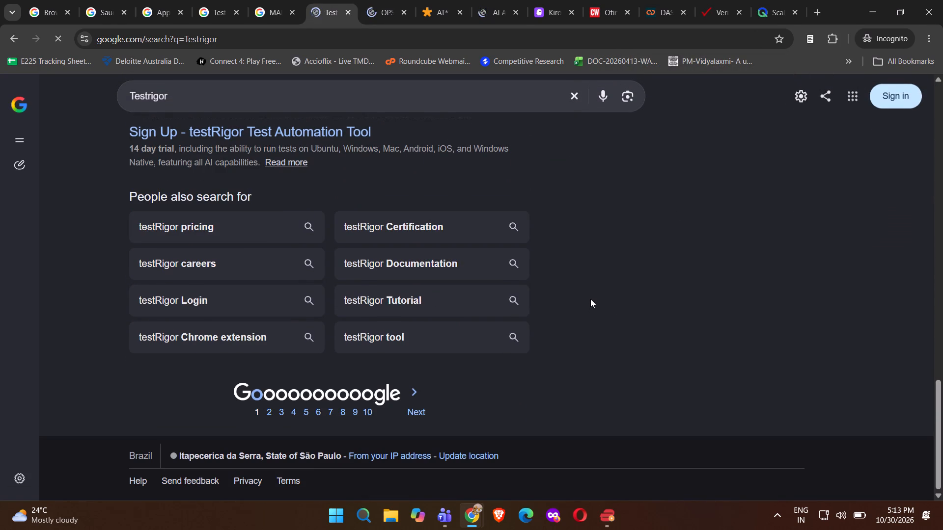
key("ctrl+w")
Open the Veracode, PlayerZero, replay.io and Softwarehelden sponsored results at the top of the "MABL" search in new tabs.
key("ctrl+shift+Tab")
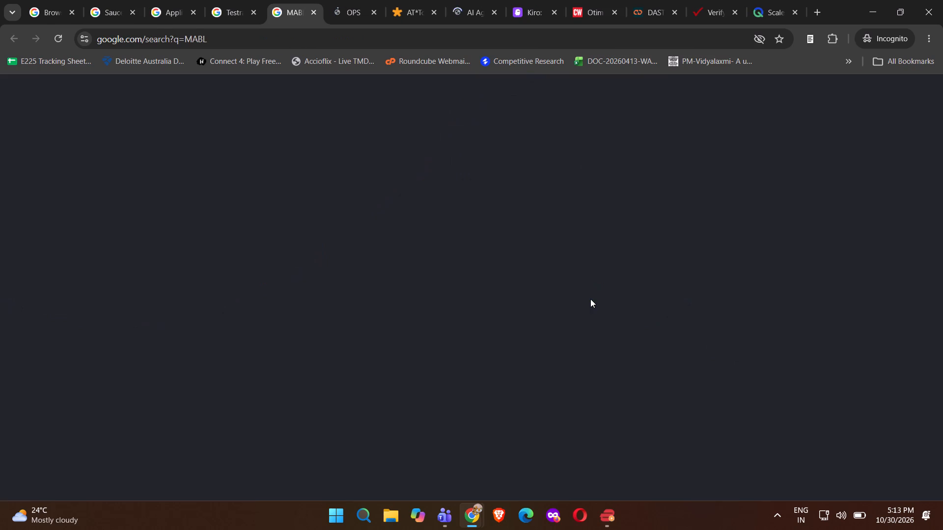
scroll(590, 299, "down", 3)
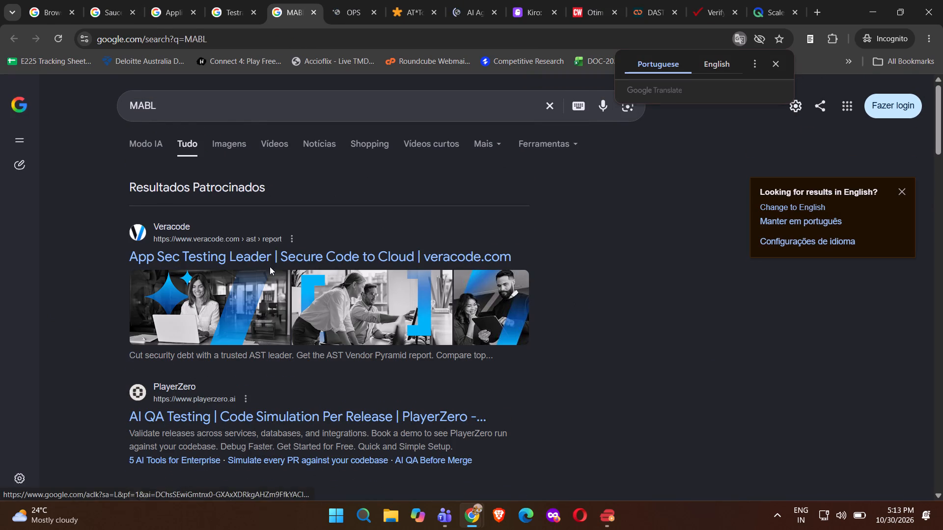
left_click(251, 255, "ctrl")
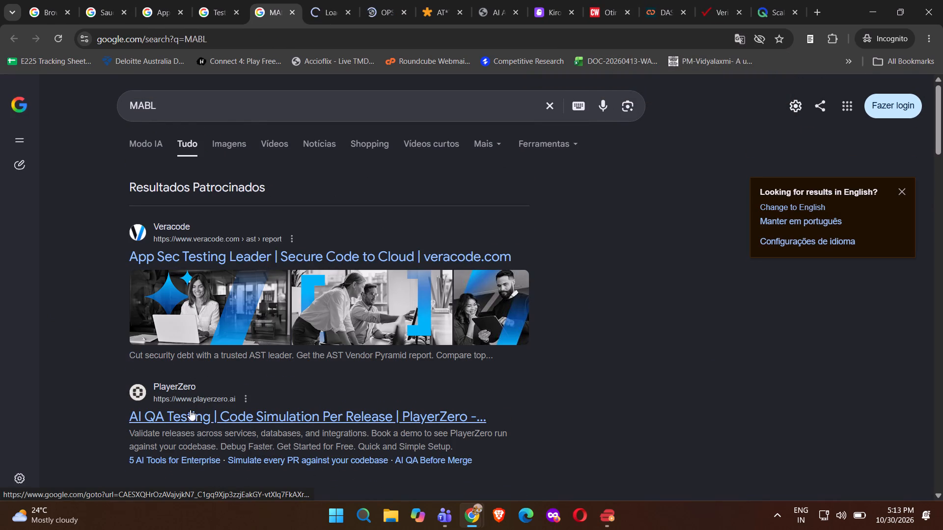
left_click(189, 410, "ctrl")
scroll(189, 410, "down", 3)
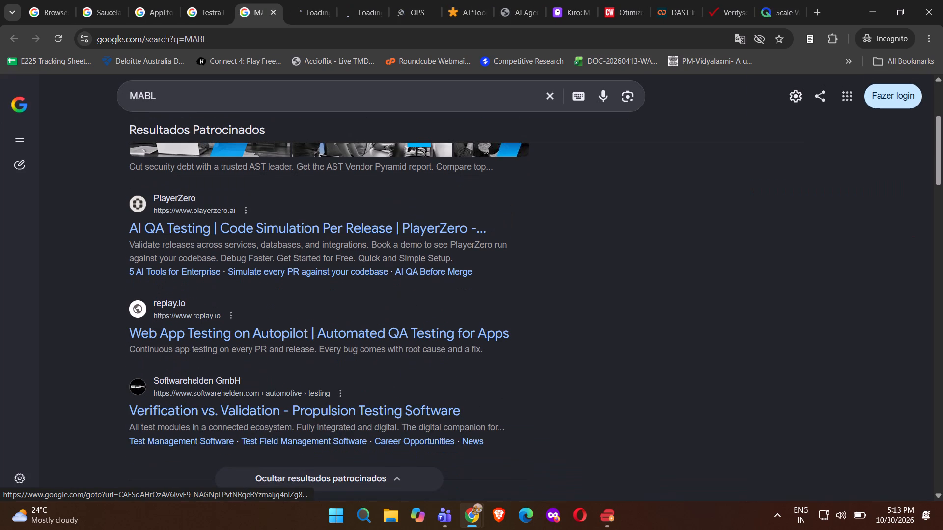
left_click(189, 341, "ctrl")
left_click(198, 413, "ctrl")
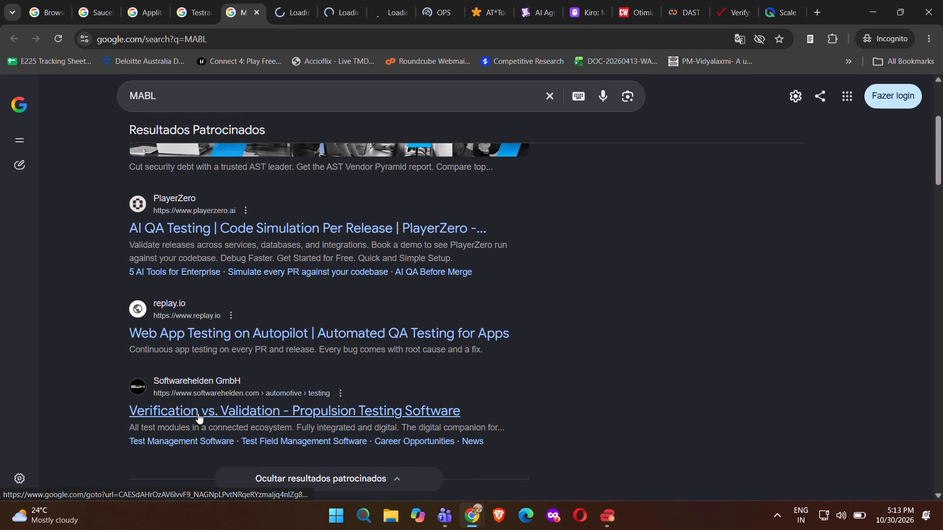
Open the GitClear and PlayerZero results from the lower sponsored block of the "MABL" search in new tabs.
scroll(198, 413, "down", 11)
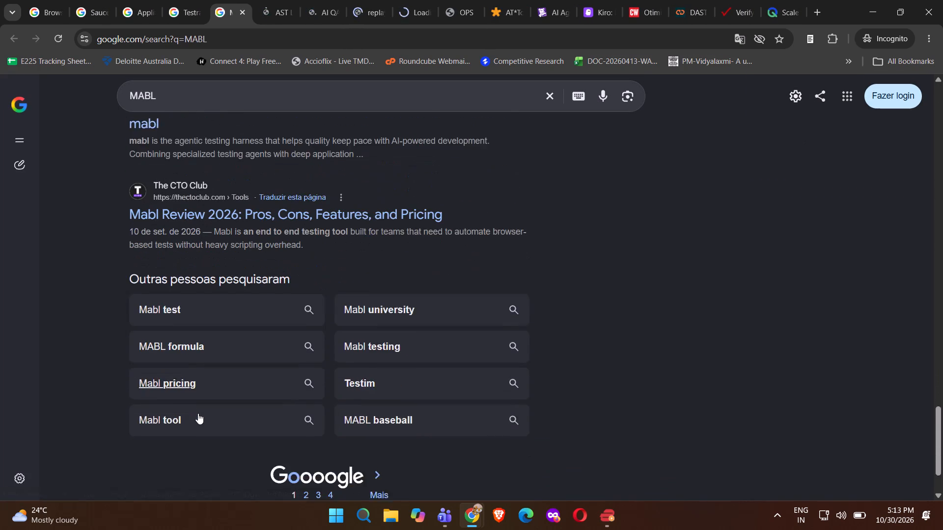
scroll(198, 413, "up", 1)
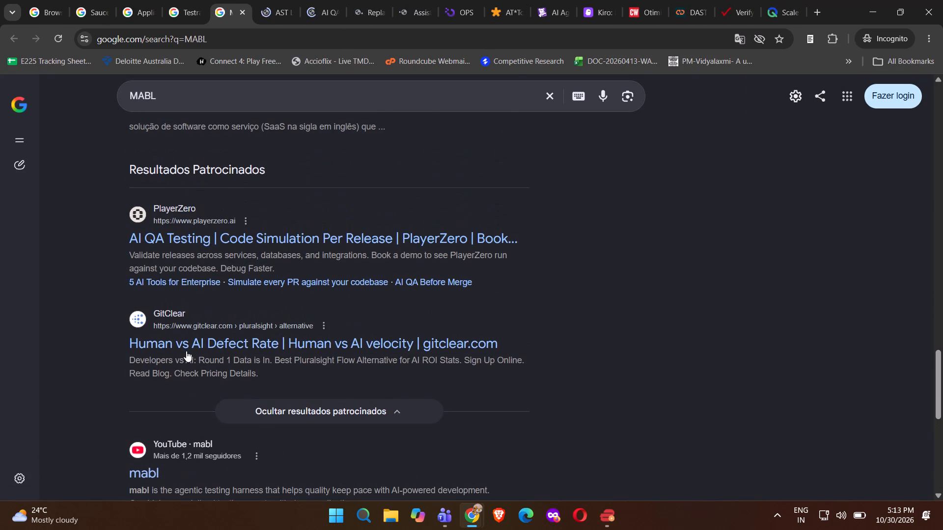
left_click(185, 351, "ctrl")
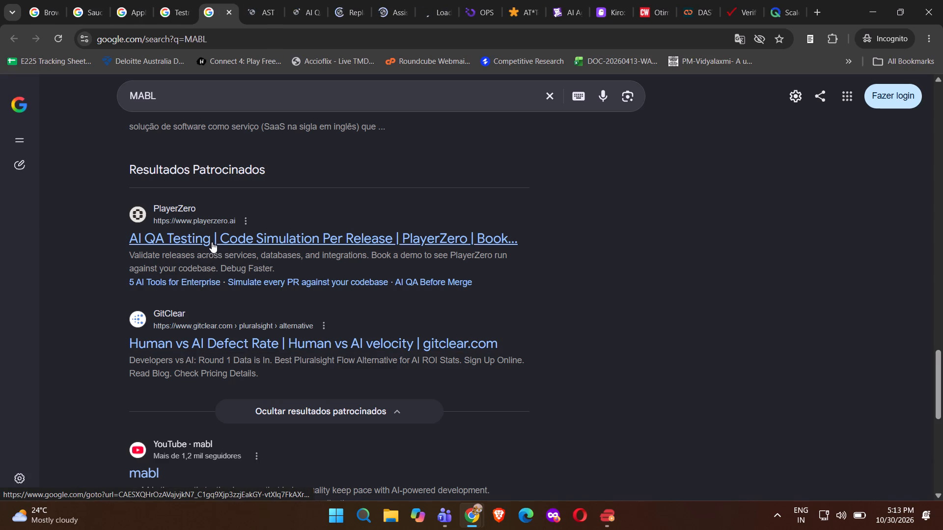
left_click(211, 241, "ctrl")
Change the "MABL" results to English, open the Appdome and tevron.com sponsored results in new tabs, and close the search tab.
scroll(504, 278, "up", 9)
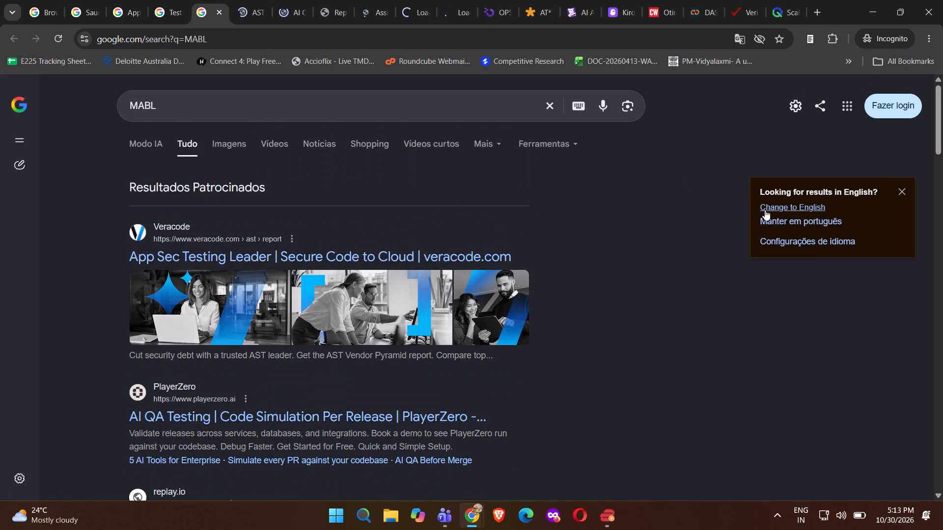
left_click(770, 208)
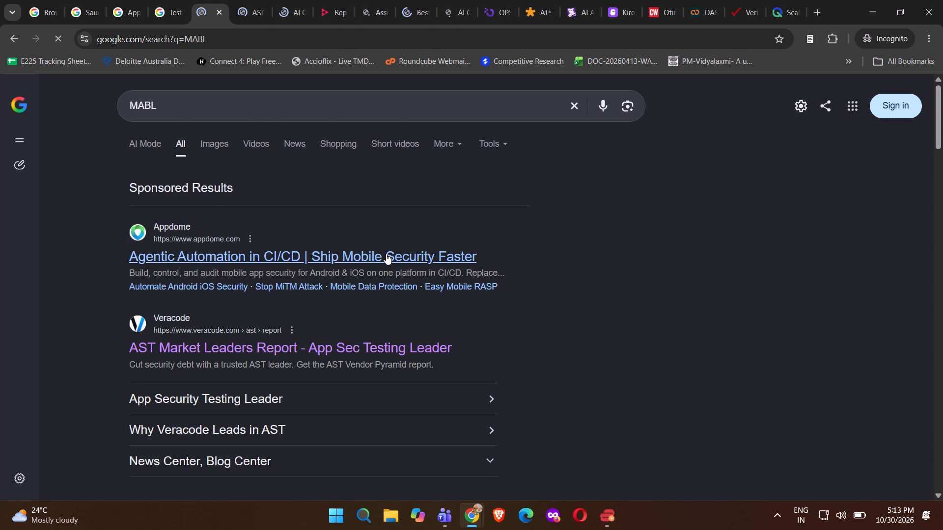
left_click(386, 254, "ctrl")
scroll(386, 254, "down", 7)
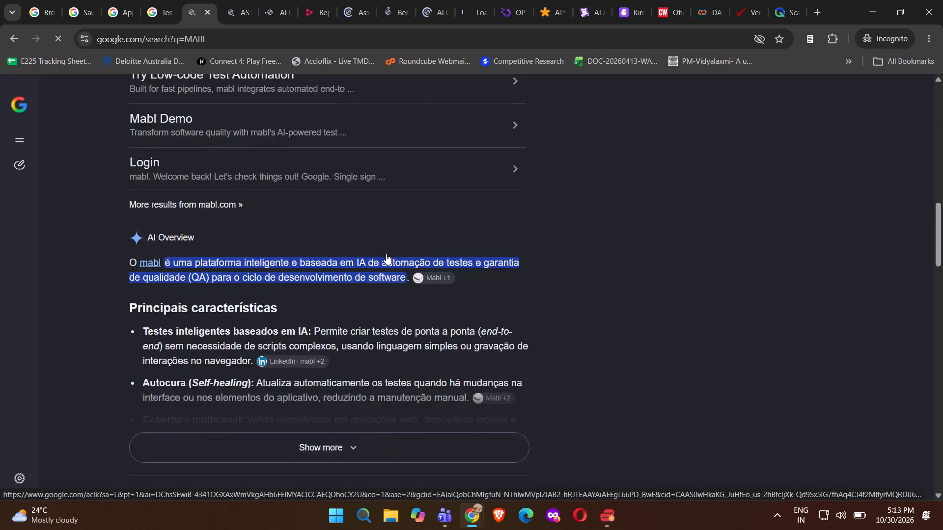
scroll(386, 254, "down", 8)
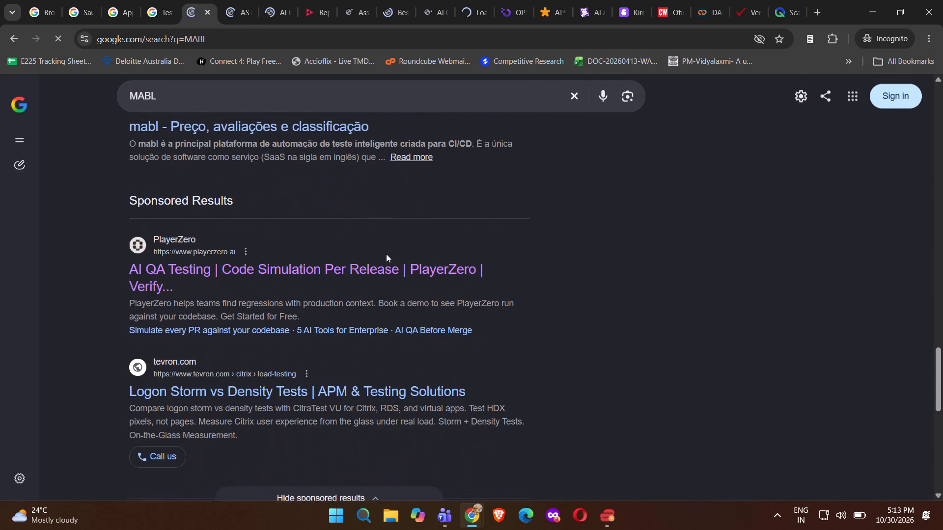
scroll(386, 254, "down", 1)
left_click(322, 303, "ctrl")
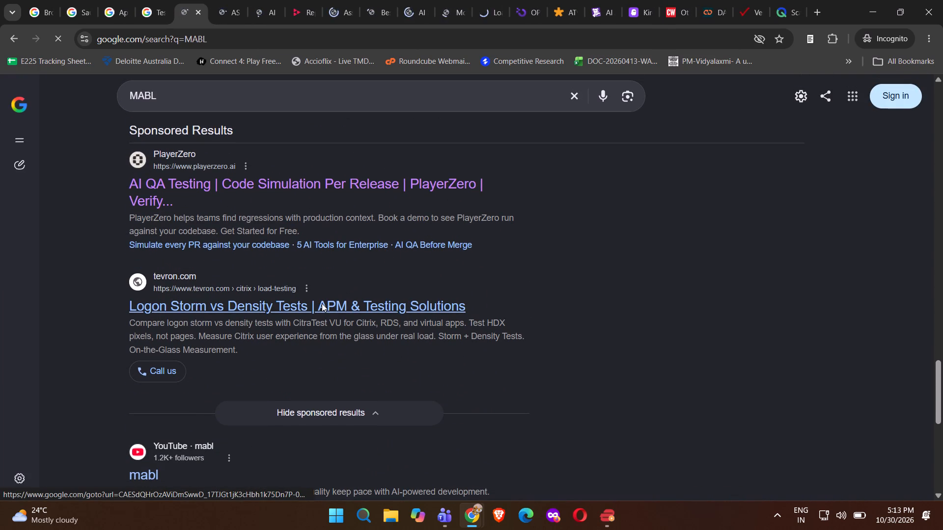
key("ctrl+w")
Check the Portuguese "Testrail" search results for sponsored listings and close that tab.
key("ctrl+shift+Tab")
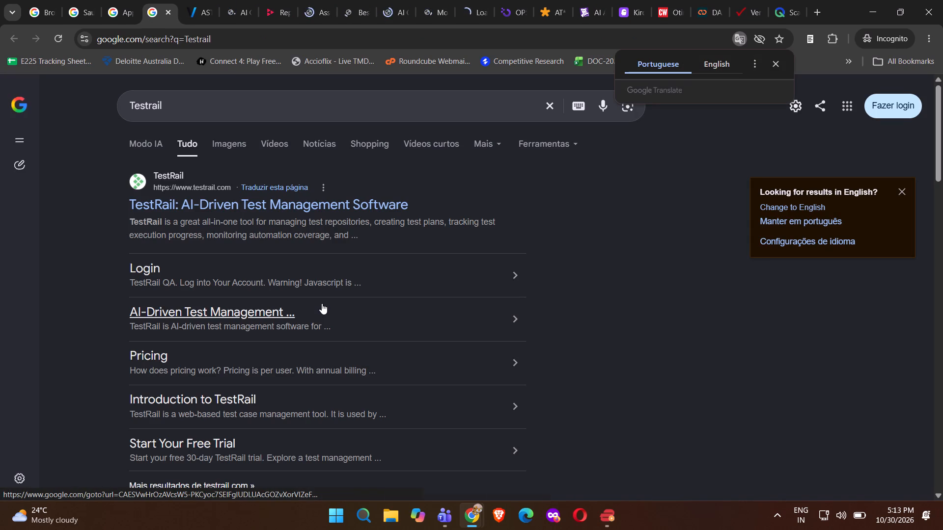
scroll(322, 303, "down", 6)
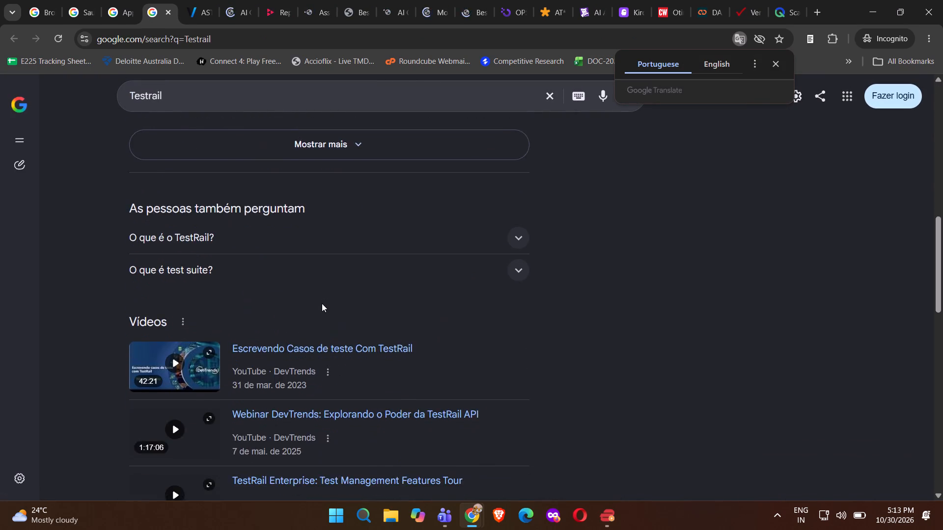
scroll(322, 303, "down", 8)
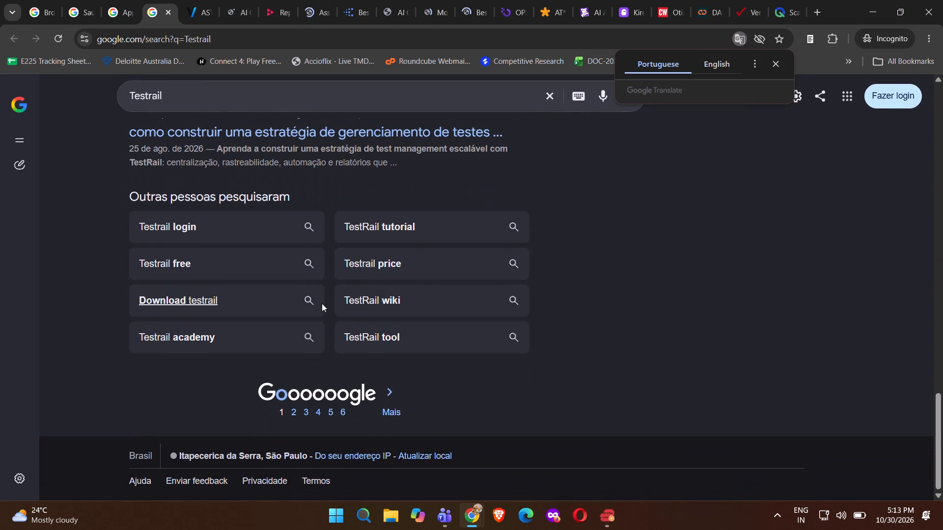
key("ctrl+w")
Look through the Portuguese "Applitools" search results for sponsored listings.
scroll(322, 303, "down", 1)
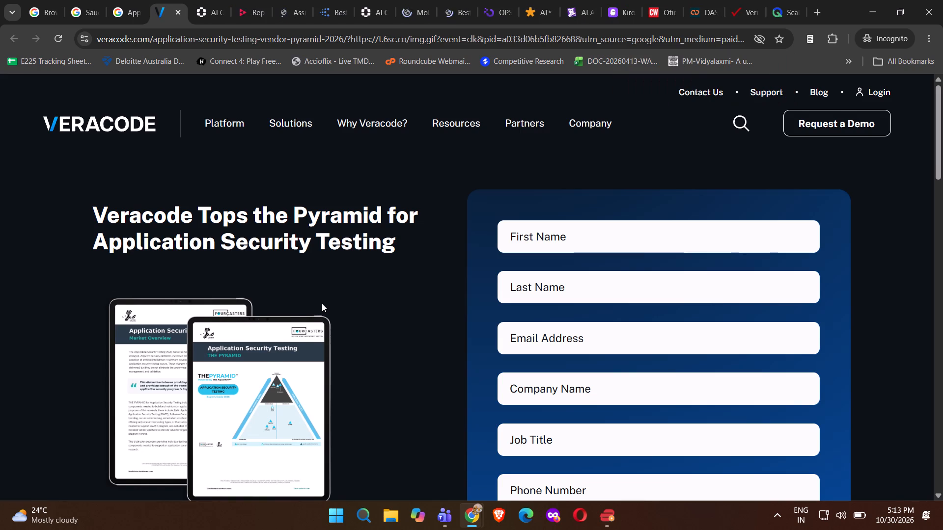
scroll(322, 303, "down", 1)
key("ctrl+shift+Tab")
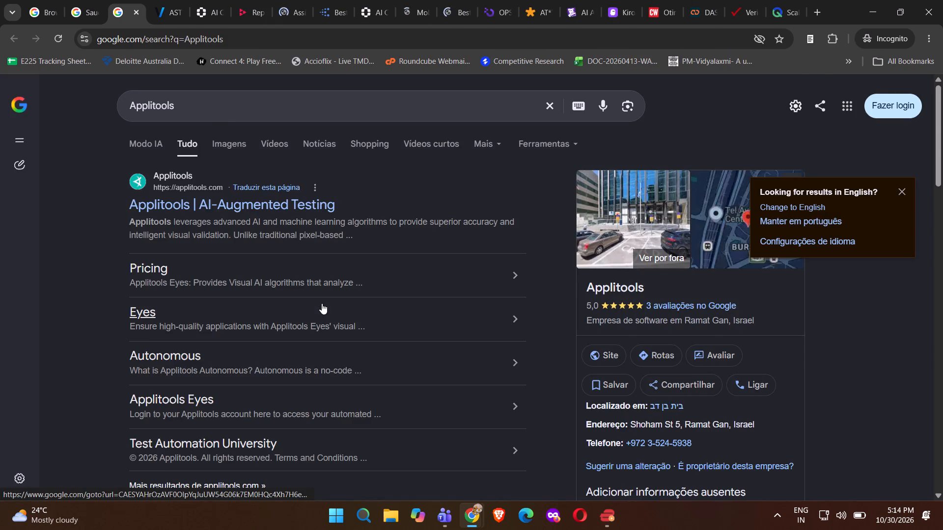
scroll(322, 303, "down", 8)
scroll(322, 303, "up", 3)
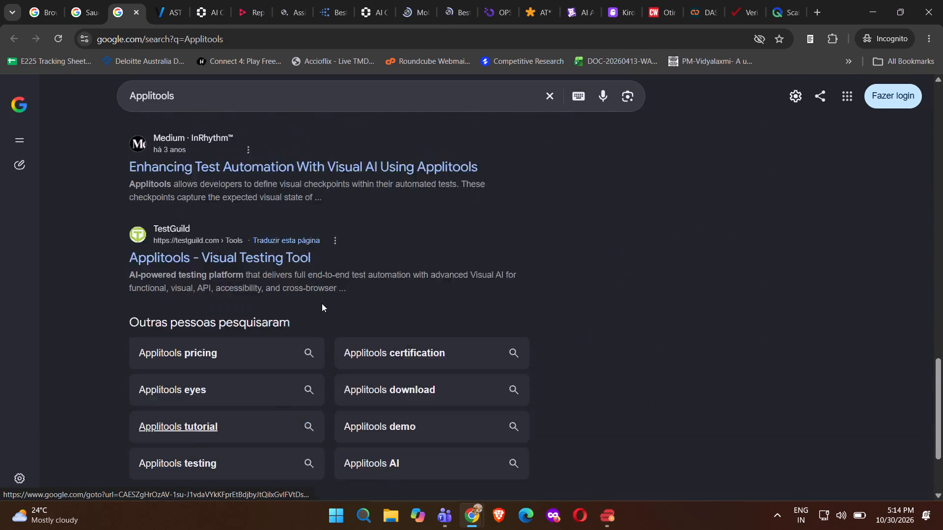
scroll(322, 303, "up", 8)
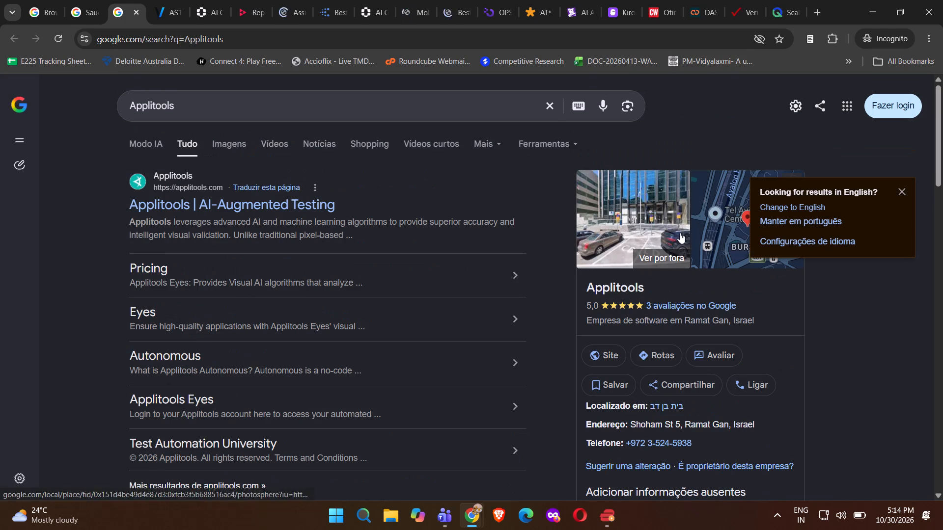
Check the English version of the "Applitools" search results for sponsored listings and close that tab.
left_click(776, 207)
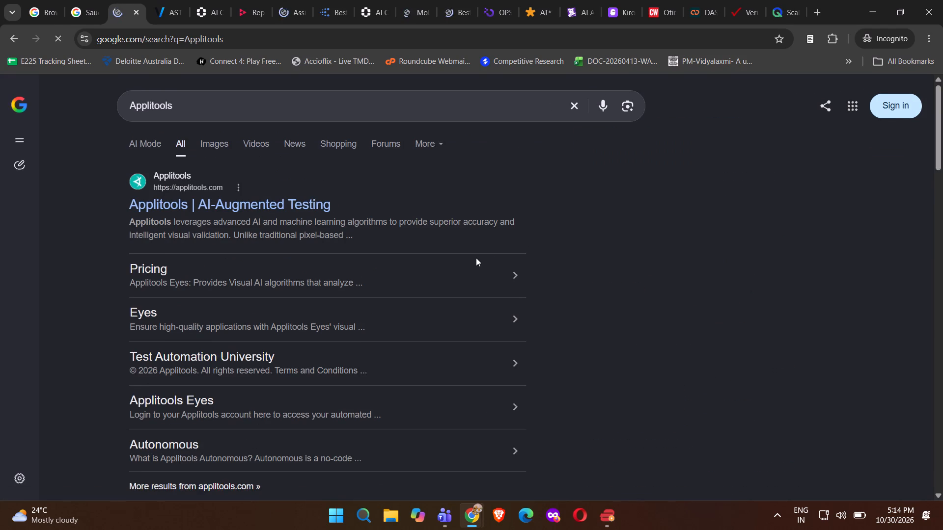
scroll(476, 258, "down", 9)
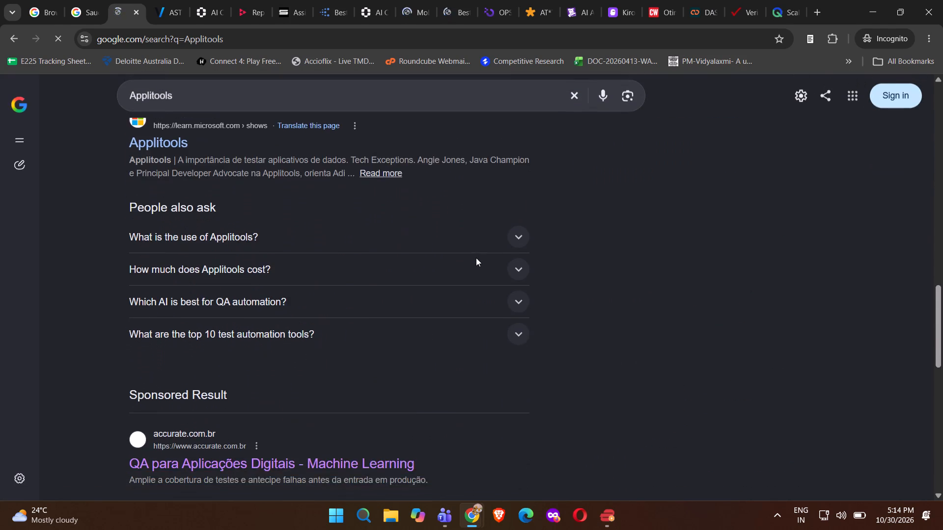
scroll(476, 258, "down", 3)
scroll(476, 258, "up", 2)
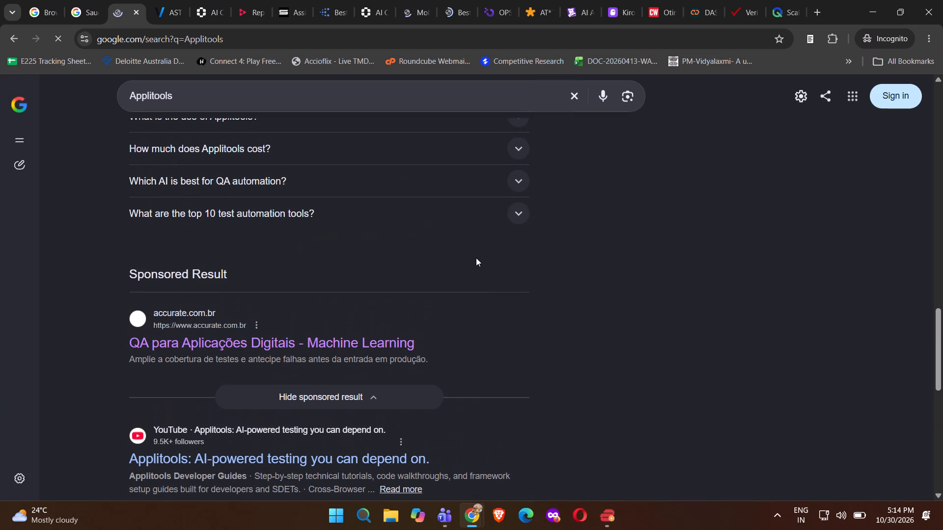
scroll(431, 306, "down", 4)
key("ctrl+w")
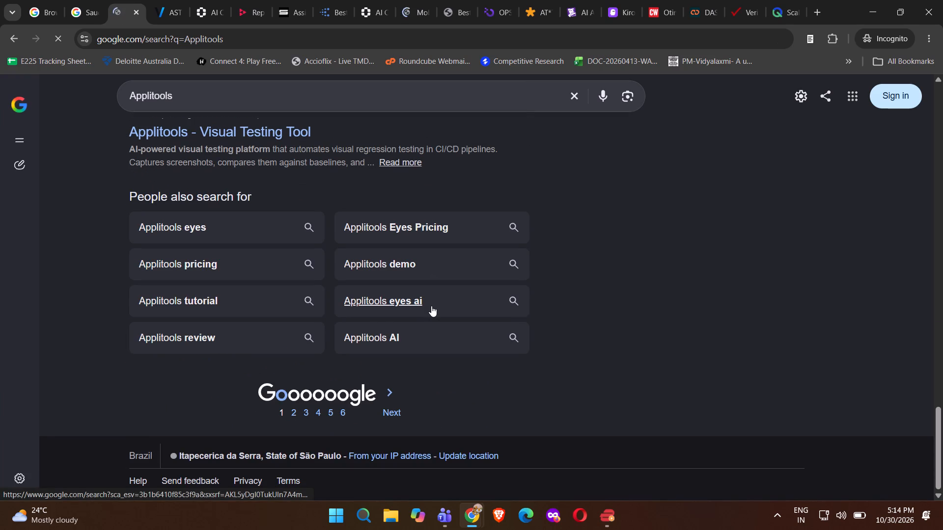
Look through the Portuguese "Saucelabs" search results for sponsored listings.
key("shift+w")
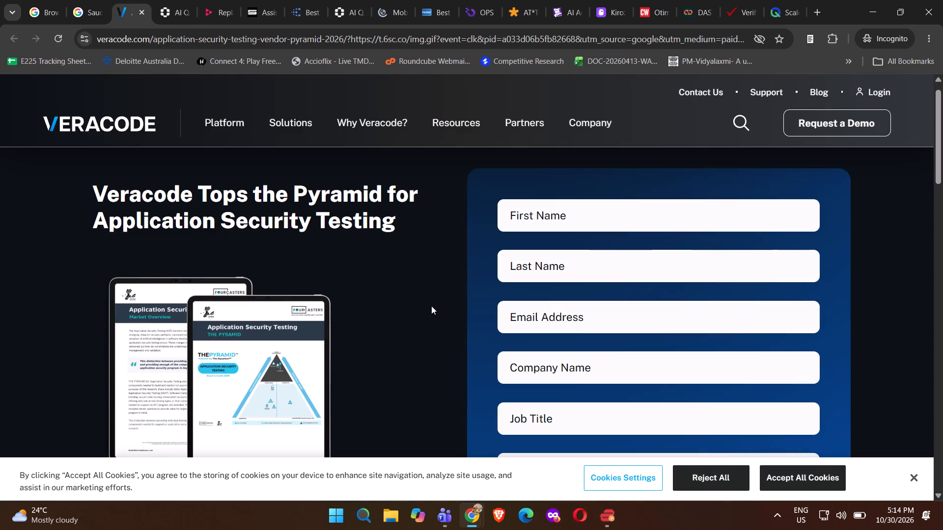
scroll(431, 306, "down", 3)
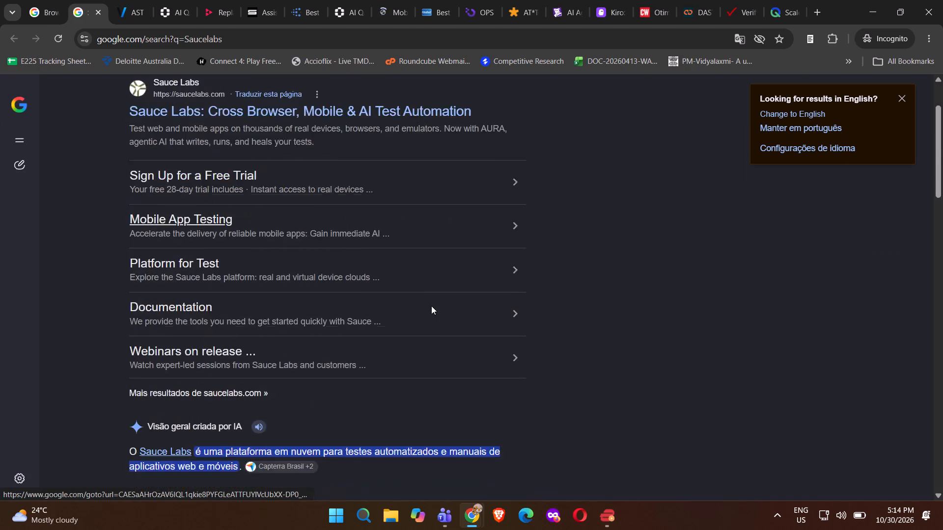
scroll(431, 306, "down", 10)
scroll(431, 306, "up", 11)
Check the English version of the "Saucelabs" search results for sponsored listings and close that tab.
left_click(770, 211)
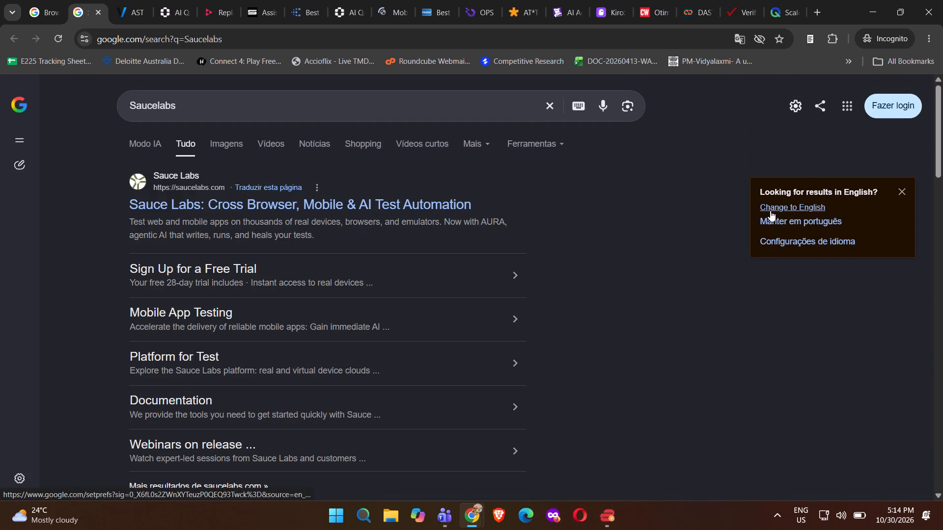
scroll(565, 288, "down", 1)
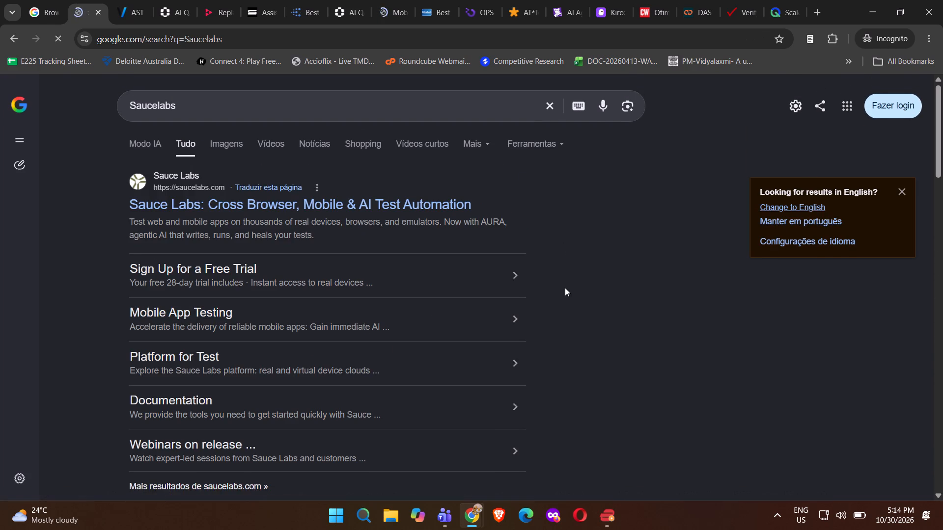
scroll(565, 288, "down", 9)
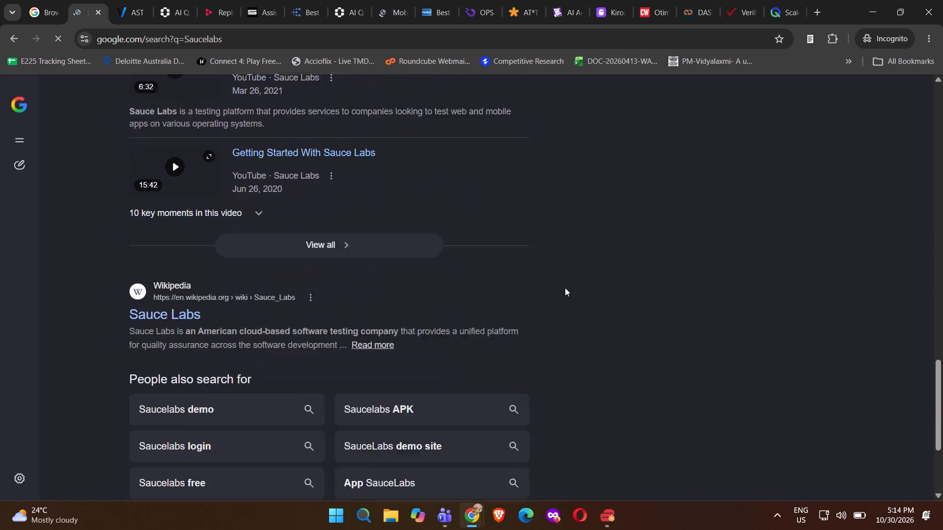
scroll(565, 288, "down", 3)
key("ctrl+w")
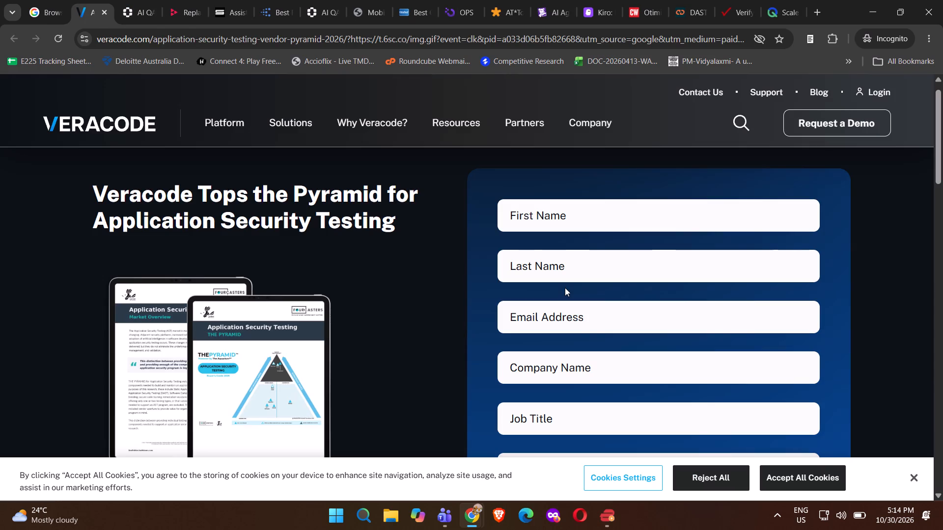
Check the Portuguese and English versions of the "Browserstack" search results for sponsored listings and close that tab.
key("ctrl+shift+Tab")
scroll(565, 288, "down", 1)
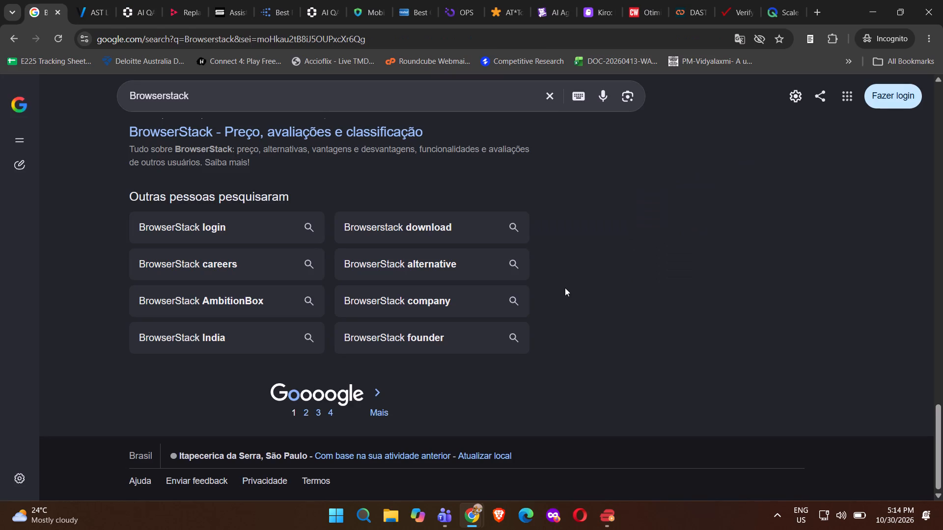
scroll(453, 202, "up", 7)
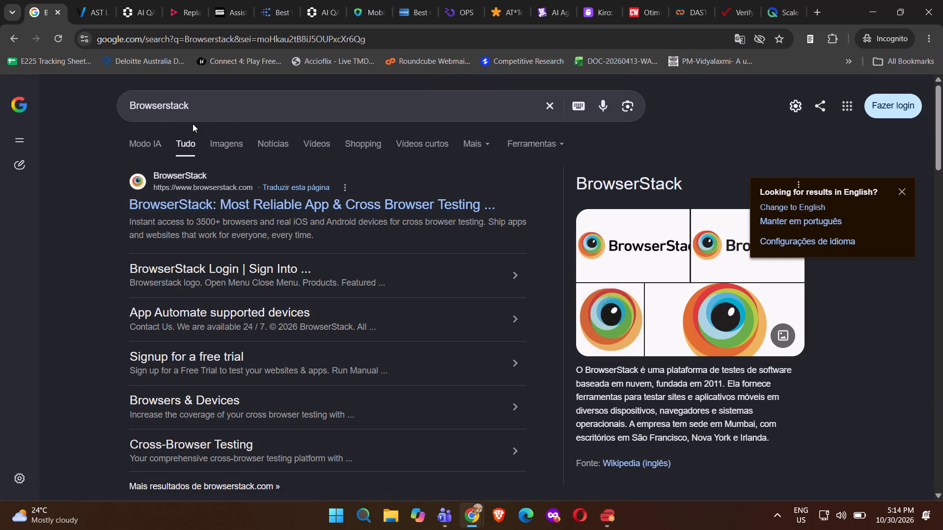
left_click(767, 208)
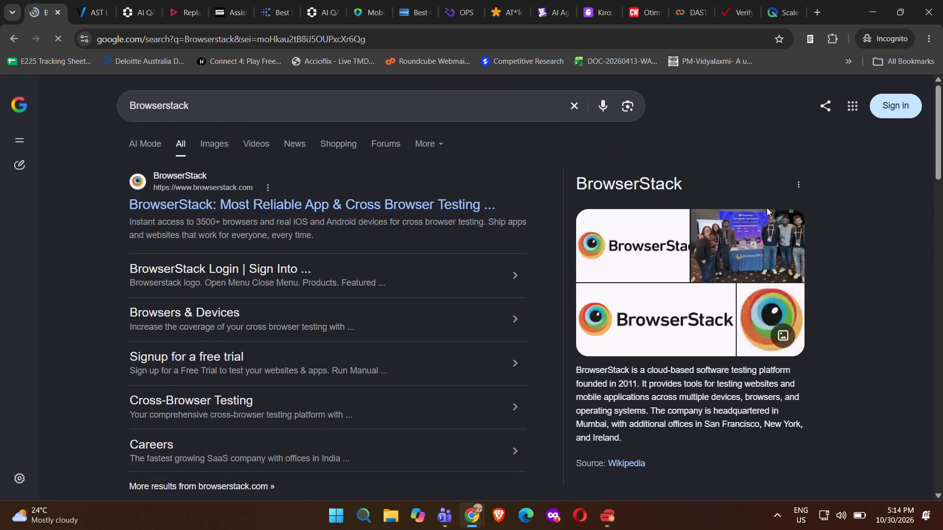
scroll(469, 242, "down", 12)
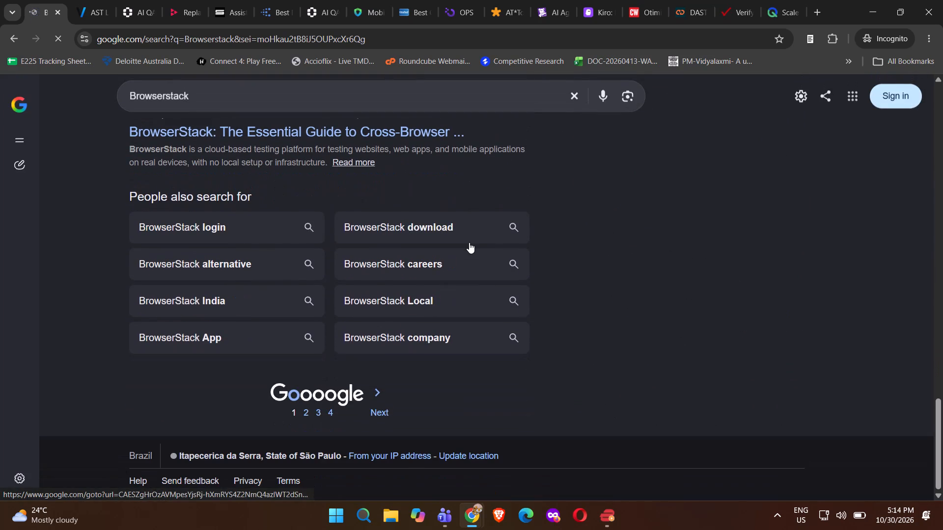
key("ctrl+w")
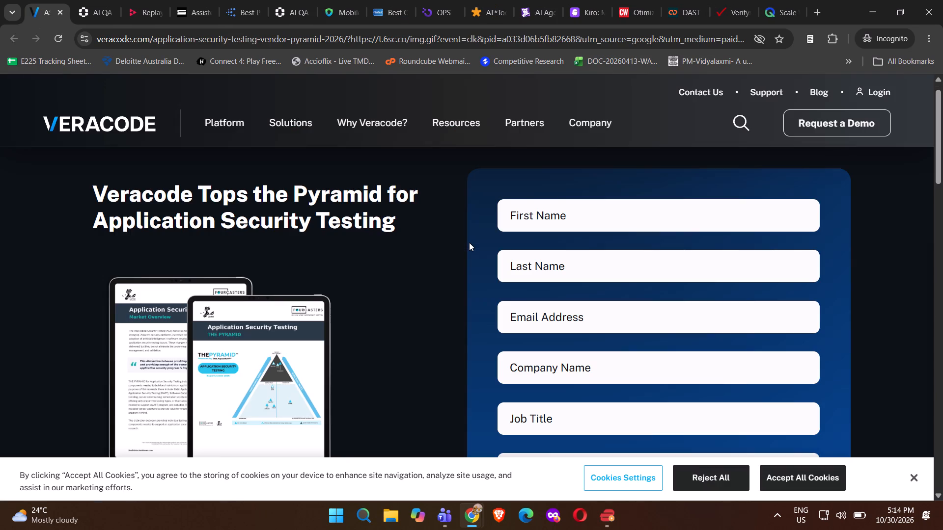
Find veracode in the Ads click tracker sheet, enter 3 for it under 30-Oct-26, and close its ad tab.
double_click(114, 40)
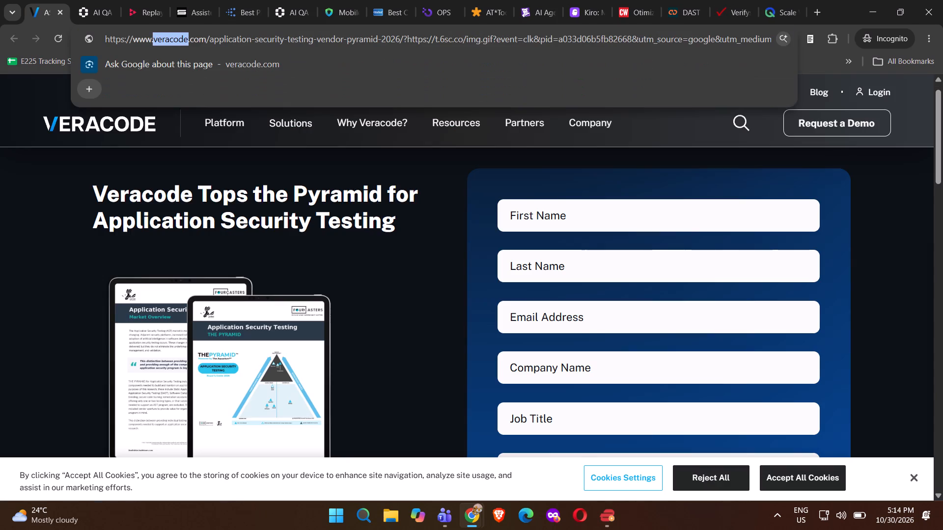
key("ctrl+c")
key("alt+Tab")
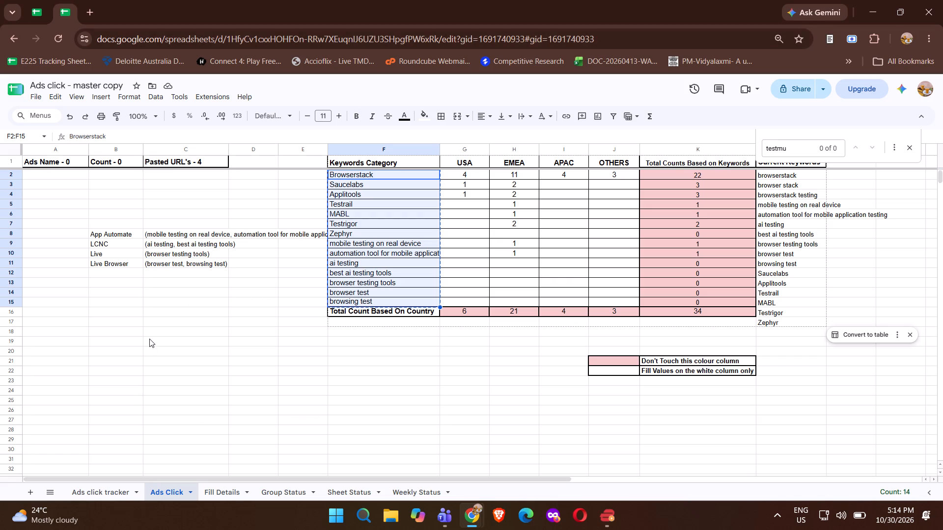
left_click(114, 492)
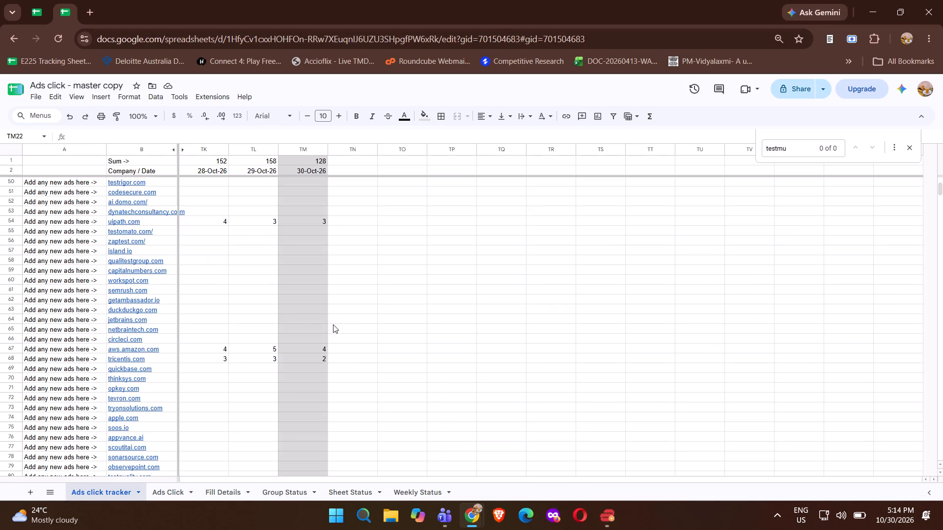
left_click(430, 300)
key("ctrl+f")
key("ctrl+v")
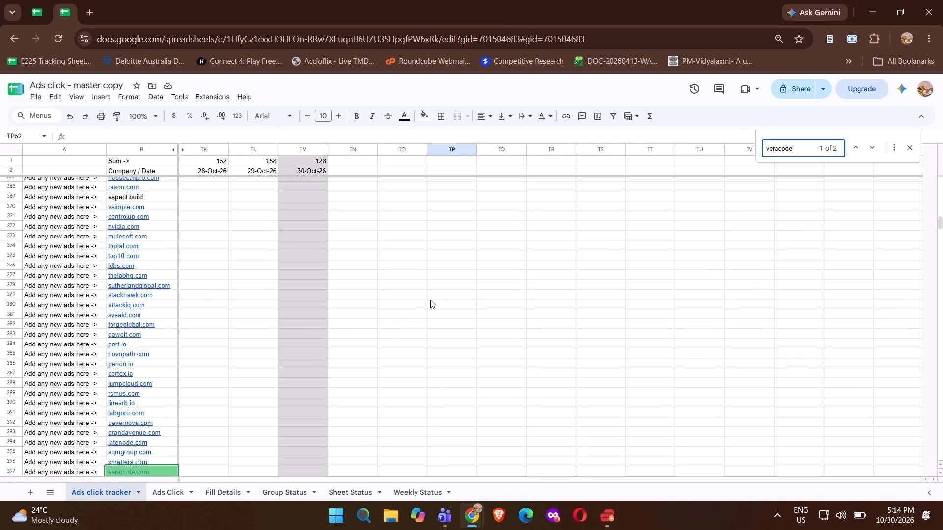
left_click(291, 471)
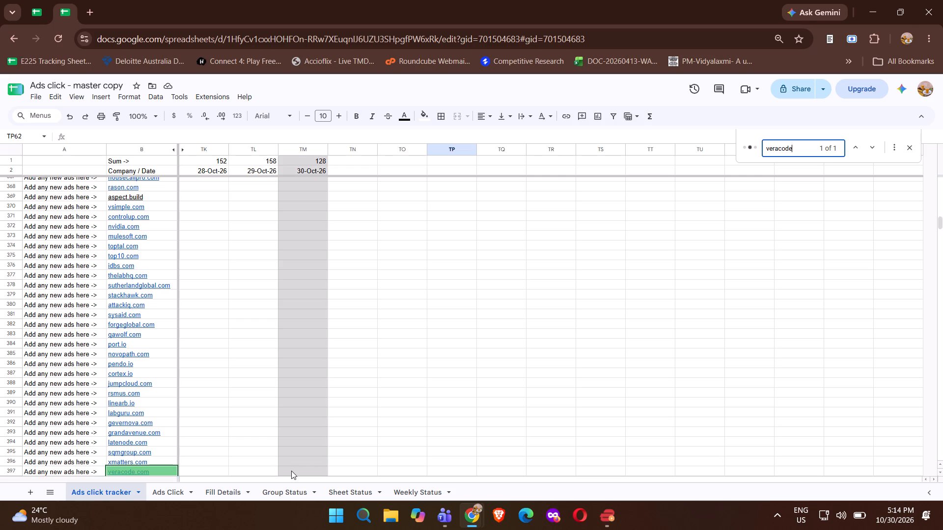
key("3")
key("Return")
key("alt+Tab")
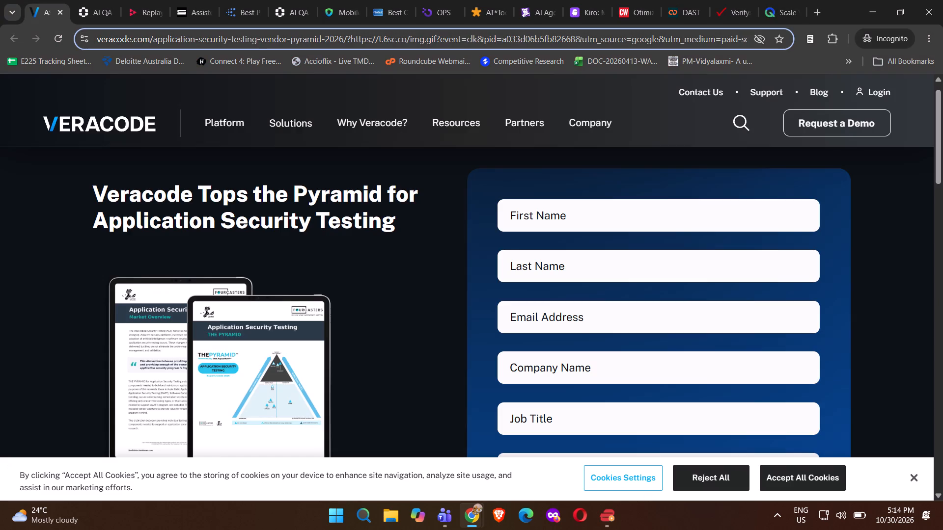
key("ctrl+w")
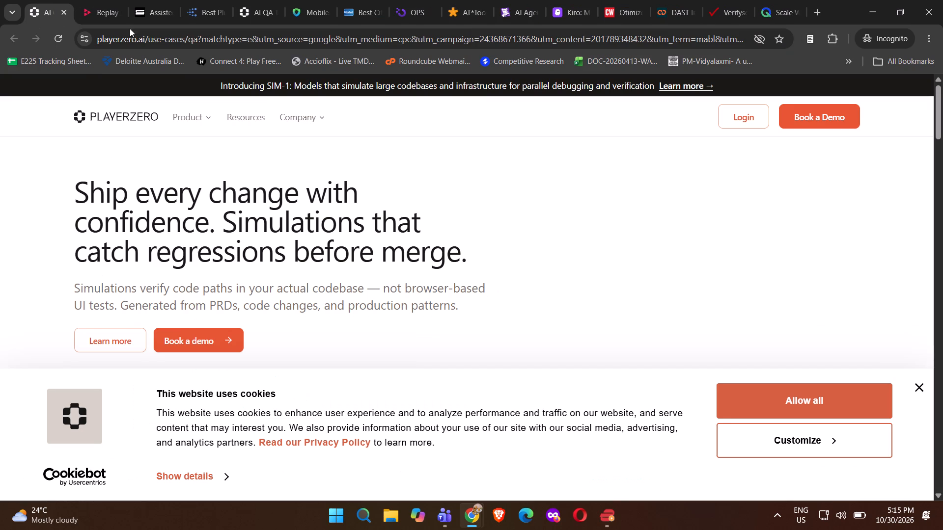
Find playerzero in the Ads click tracker, enter 3 for it under 30-Oct-26, and close its ad tab.
double_click(125, 36)
key("ctrl+c")
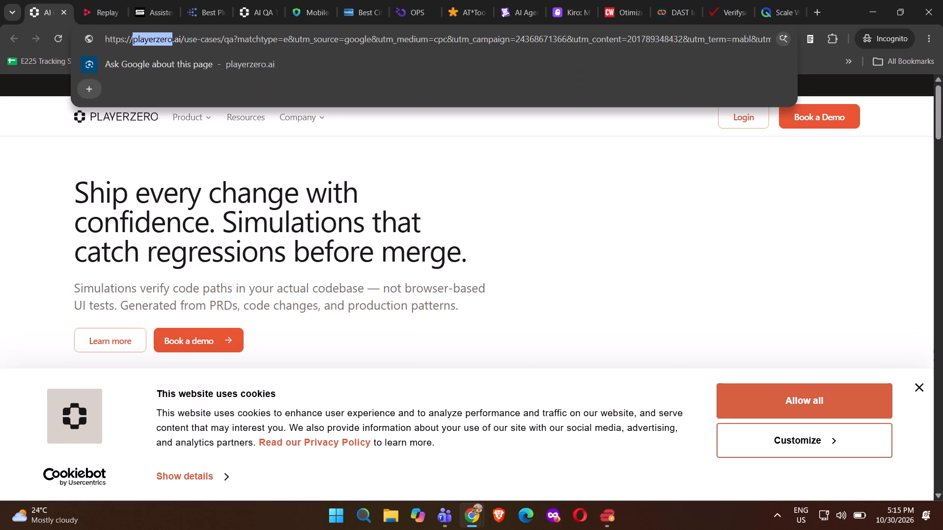
key("alt+Tab")
key("ctrl+f")
key("ctrl+v")
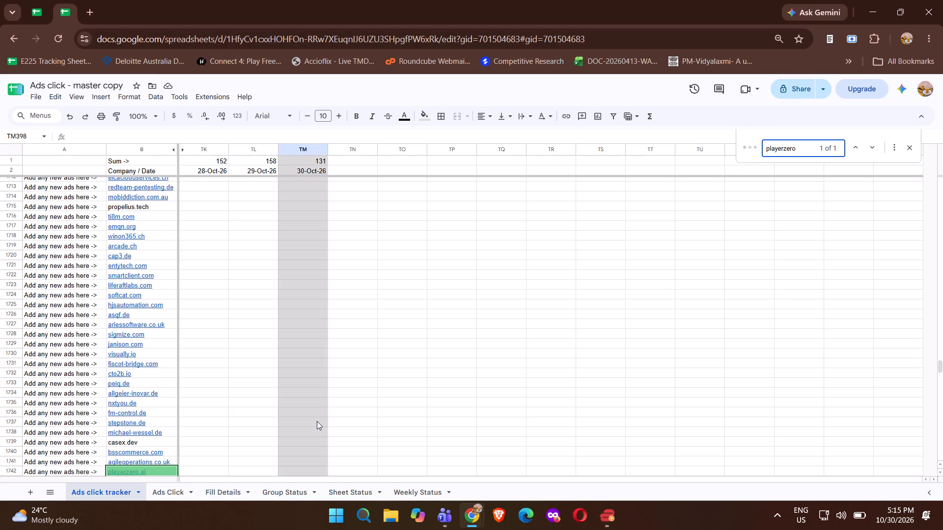
left_click(315, 473)
key("3")
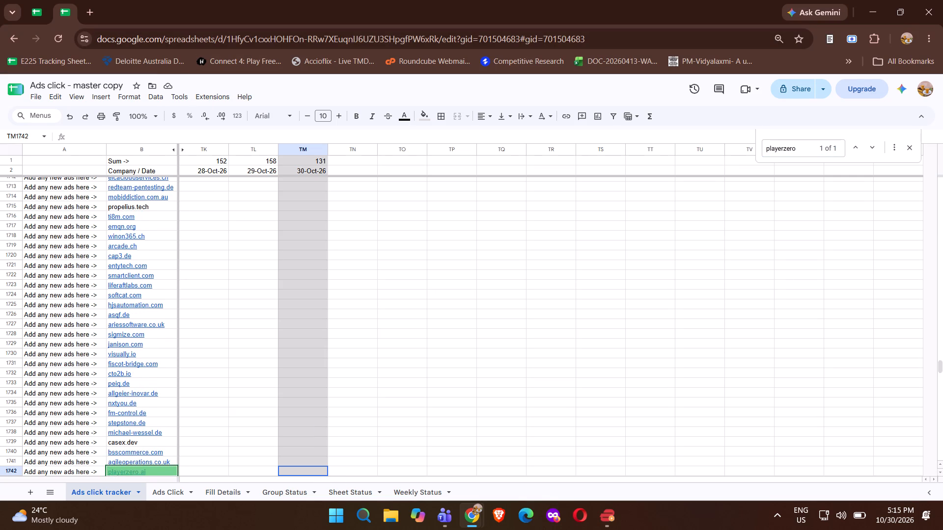
key("Return")
key("alt+Tab")
key("ctrl+w")
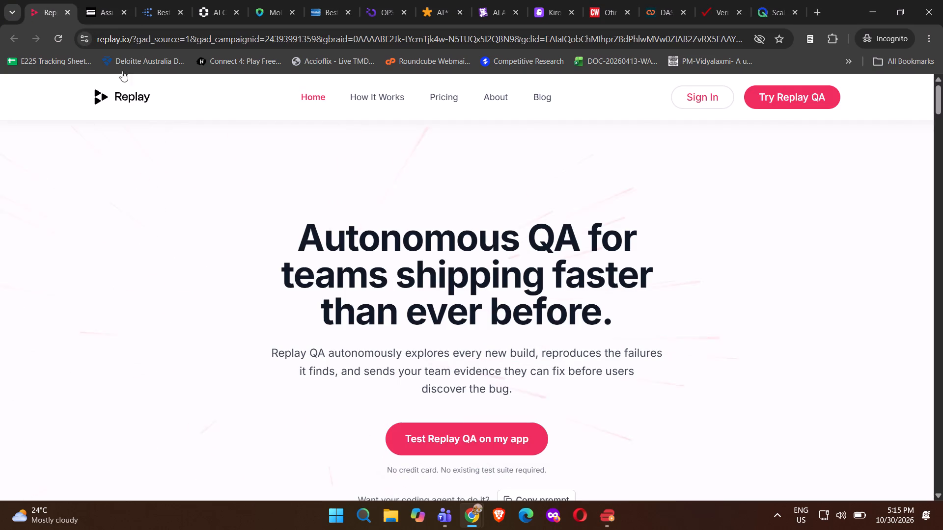
Search the tracker for replay and add replay.io as a new company at the end of the company list.
double_click(110, 40)
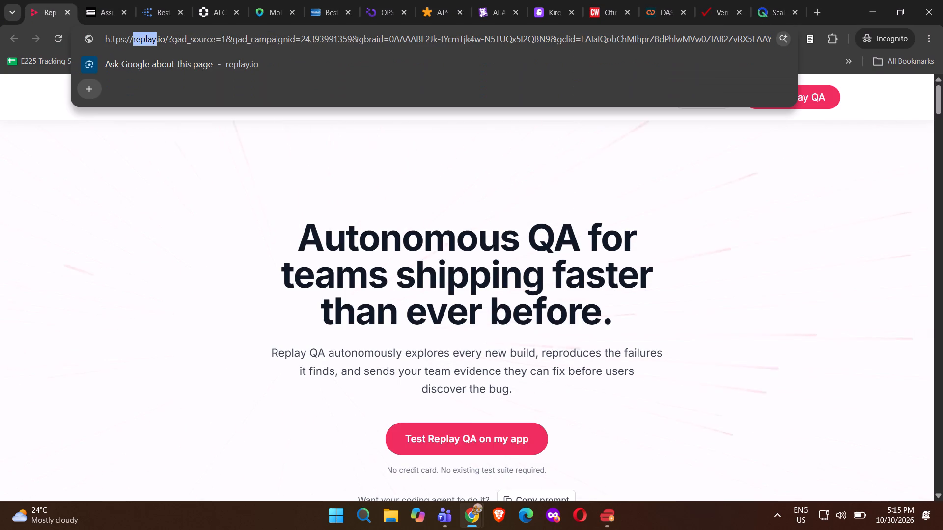
key("ctrl+c")
key("alt+Tab")
key("ctrl+f")
key("ctrl+v")
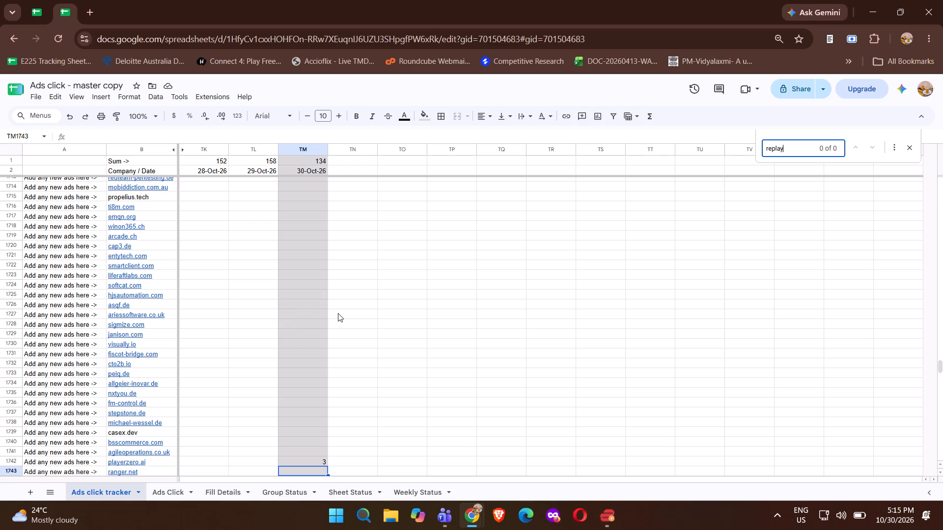
left_click(152, 293)
key("ctrl+Down")
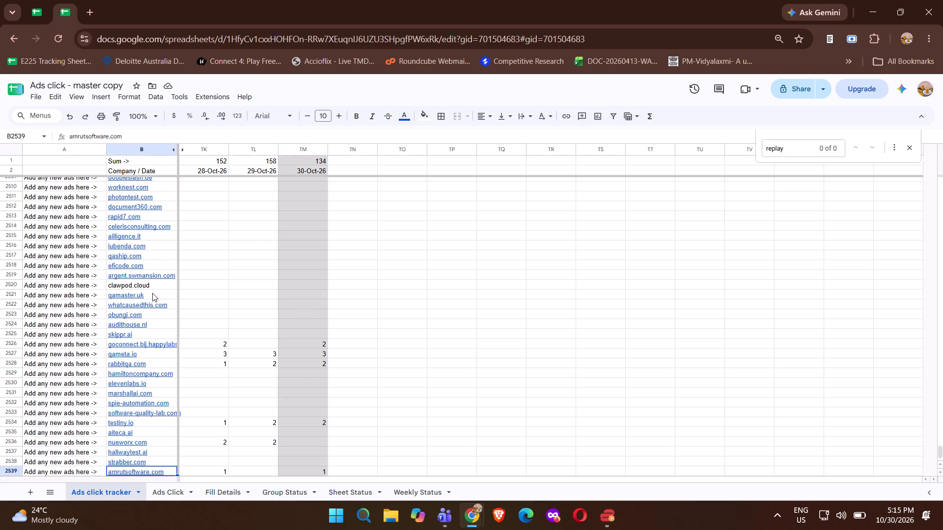
key("Down")
key("Return")
key("alt+Tab")
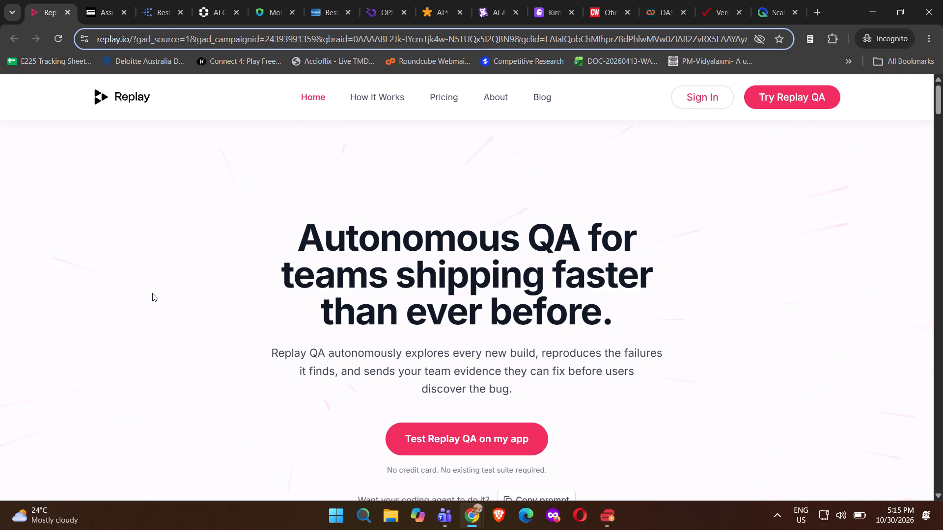
key("alt+Tab")
key("ctrl+v")
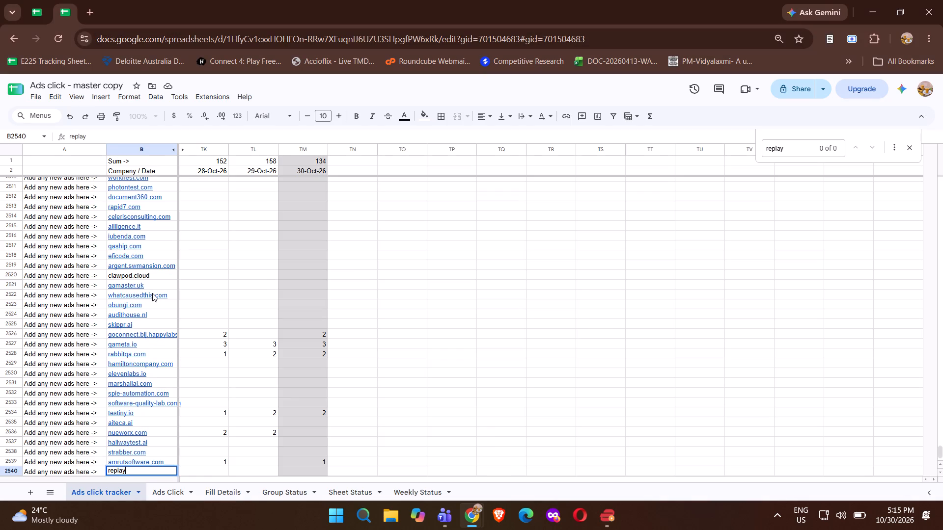
type(".io")
key("Tab")
Enter 1 for replay.io under 30-Oct-26 and close its ad tab.
key("Tab")
key("Tab")
key("Tab")
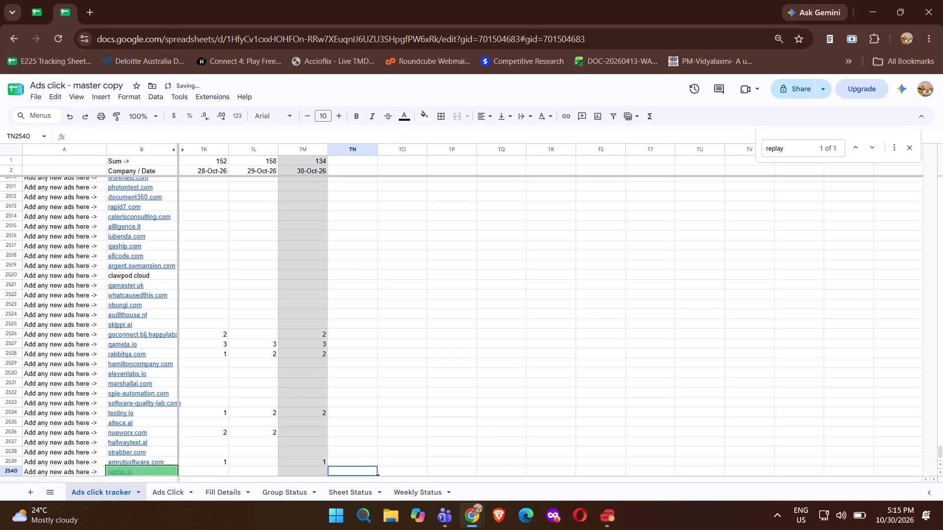
key("Left")
key("1")
key("Return")
key("alt+Tab")
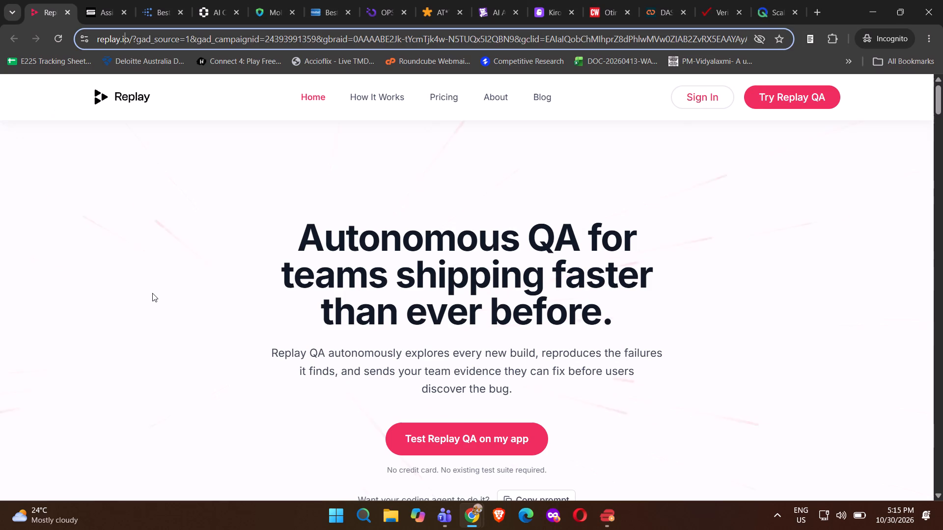
key("ctrl+w")
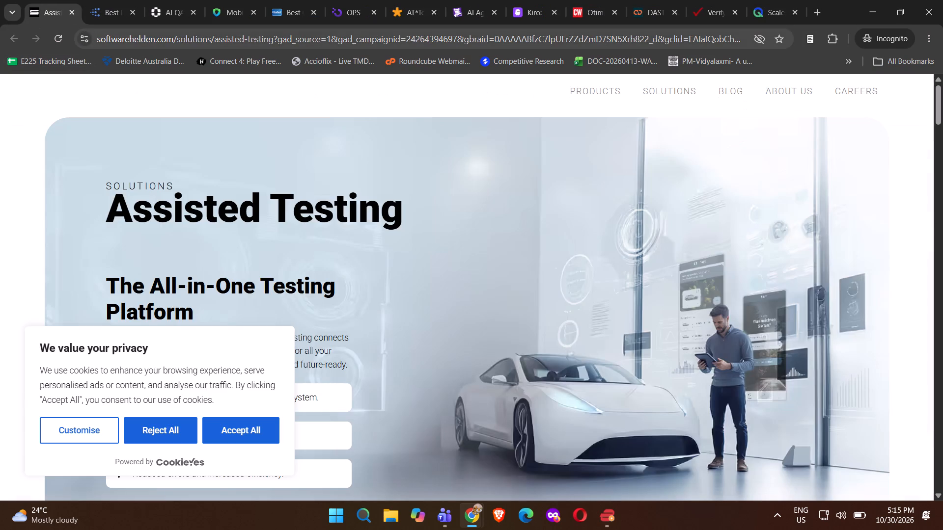
Find softwarehelden in the Ads click tracker, enter 3 for it under 30-Oct-26, and close its ad tab.
double_click(144, 40)
key("ctrl+c")
key("alt+Tab")
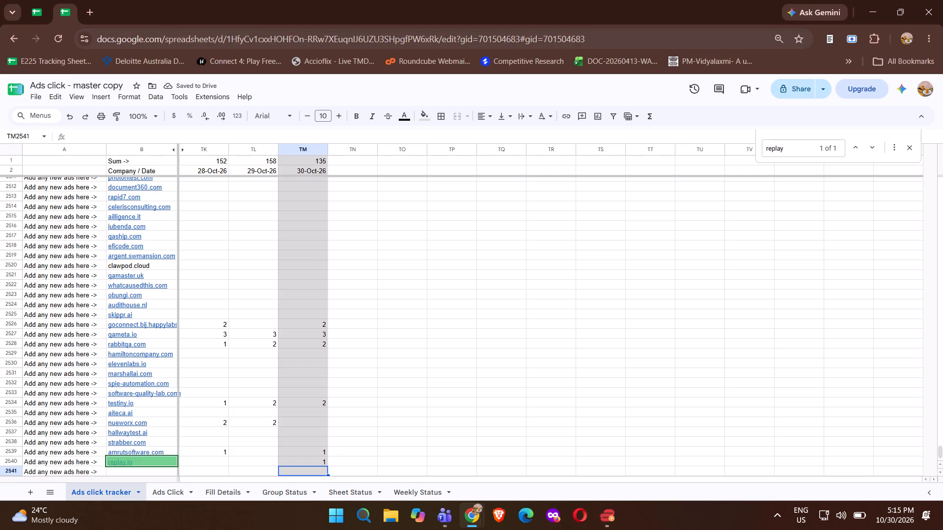
key("ctrl+f")
key("ctrl+v")
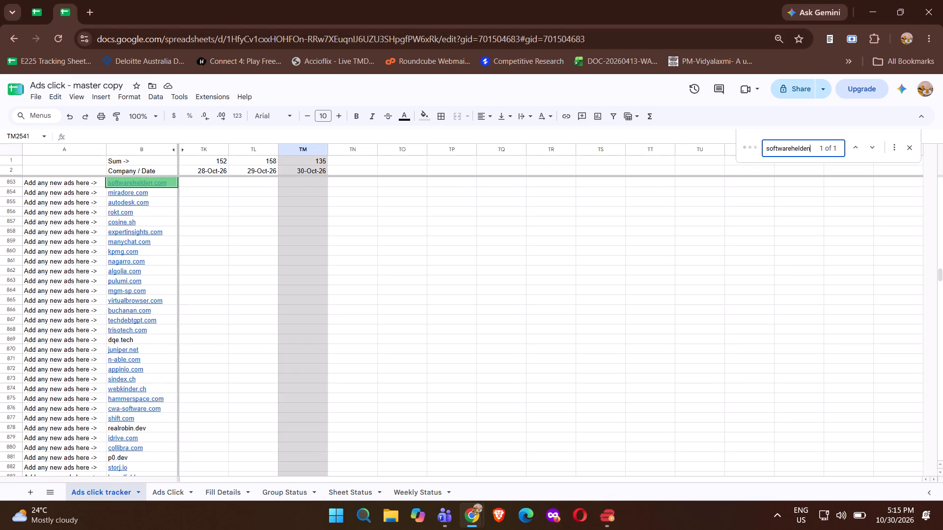
left_click(304, 185)
key("3")
key("Return")
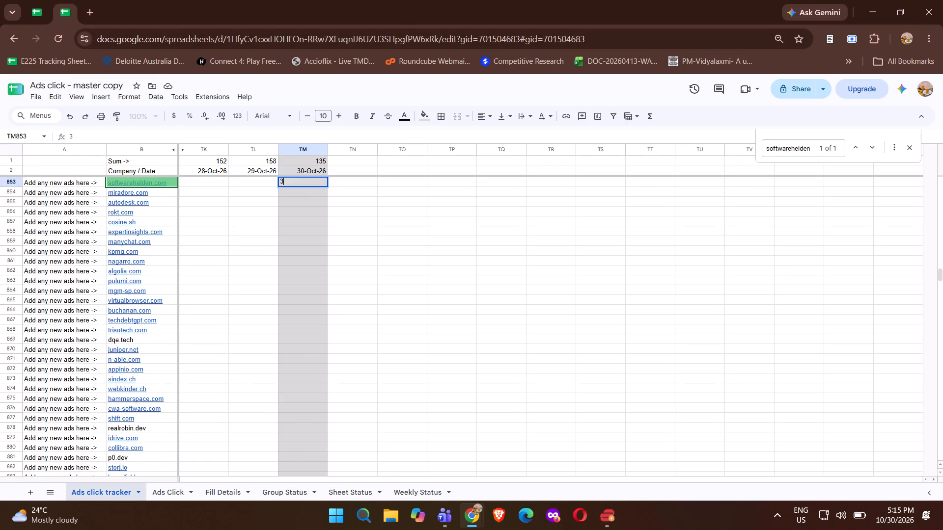
key("alt+Tab")
key("ctrl+w")
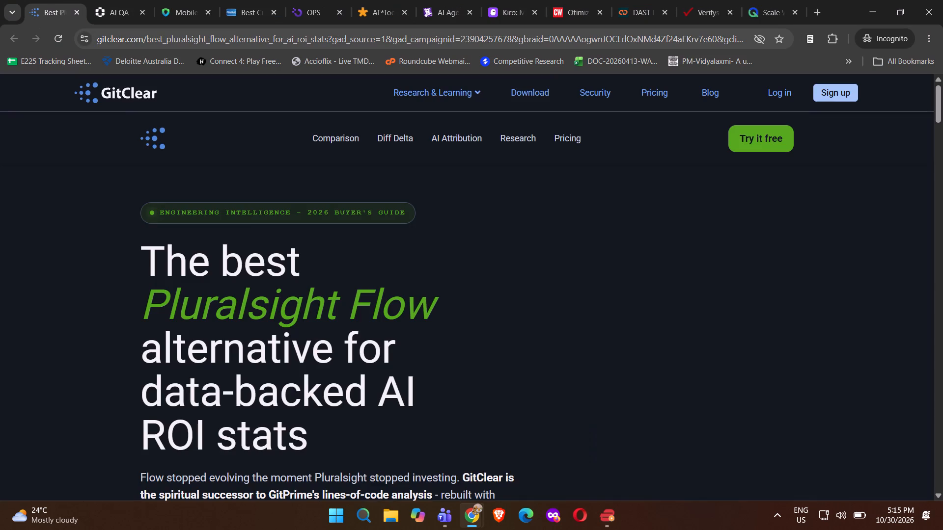
Find gitclear in the Ads click tracker, enter 2 for it under 30-Oct-26, and close its ad tab.
double_click(113, 36)
key("ctrl+c")
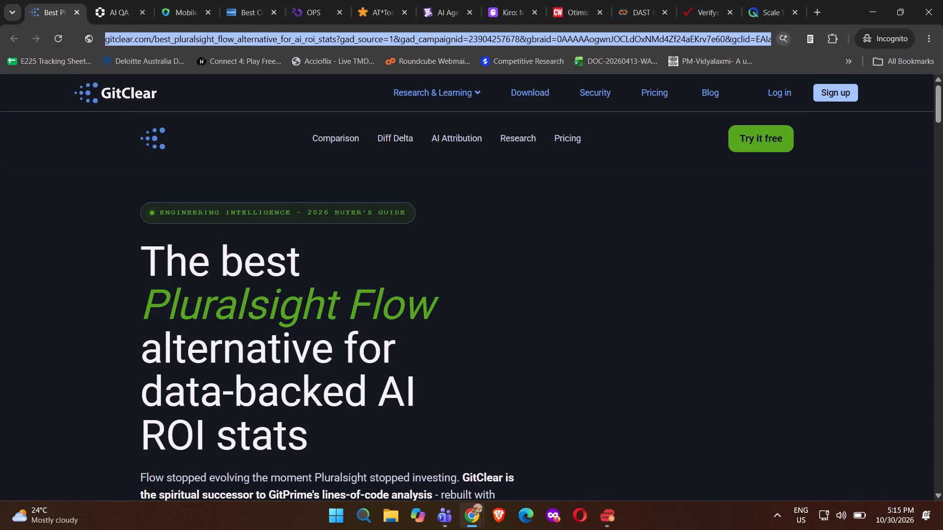
key("alt+Tab")
key("ctrl+f")
key("ctrl+v")
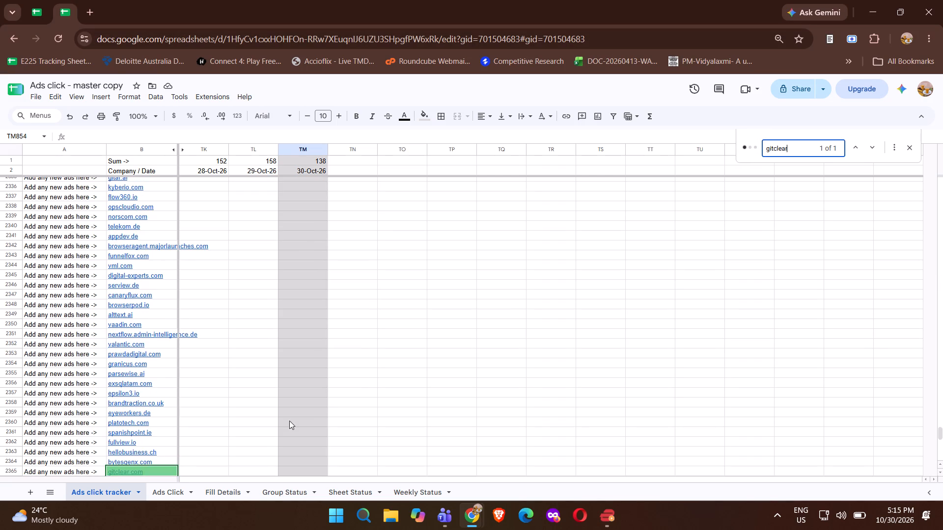
left_click(304, 472)
key("2")
key("Return")
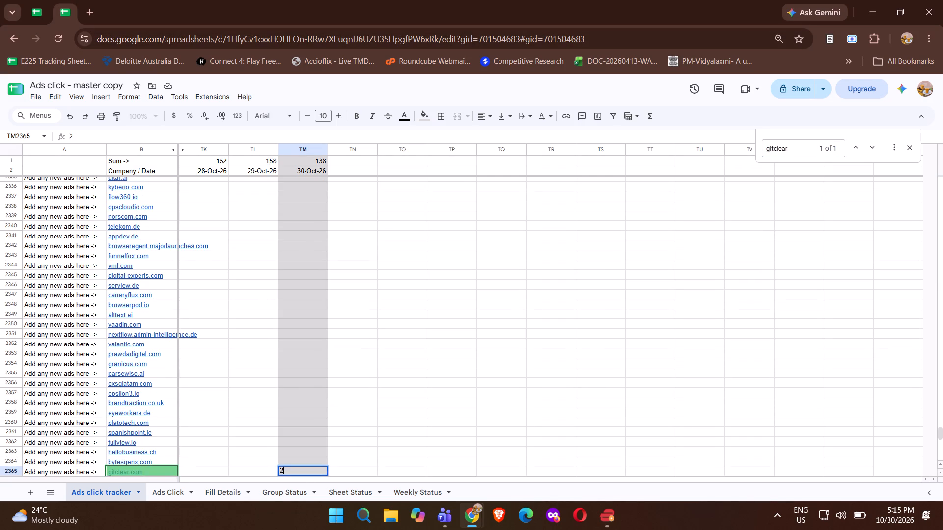
key("alt+Tab")
key("ctrl+w")
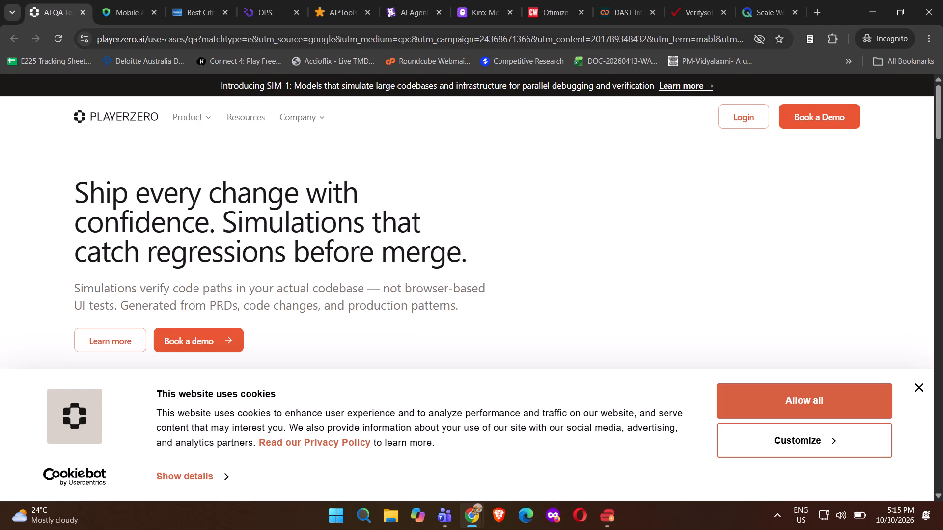
Search the Ads click tracker for playerzero and close its ad tab.
double_click(124, 41)
key("ctrl+c")
key("alt+Tab")
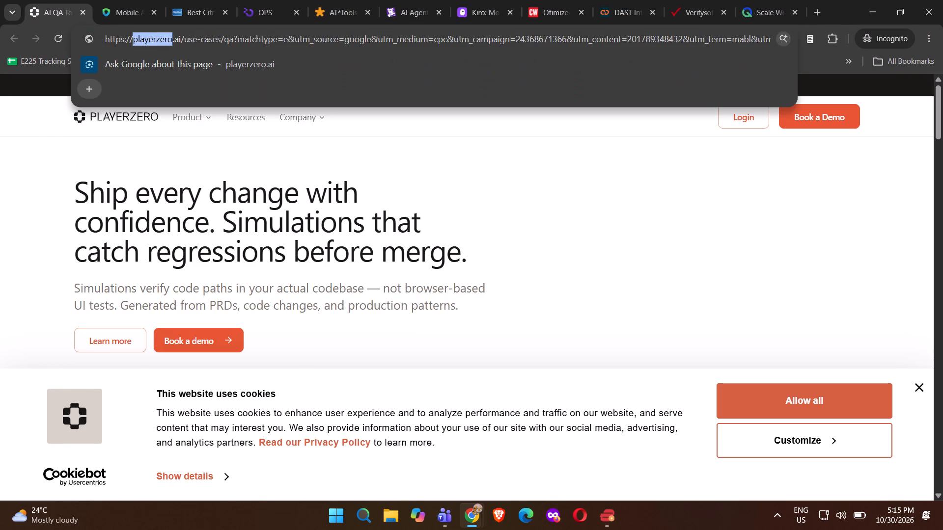
key("ctrl+f")
key("ctrl+v")
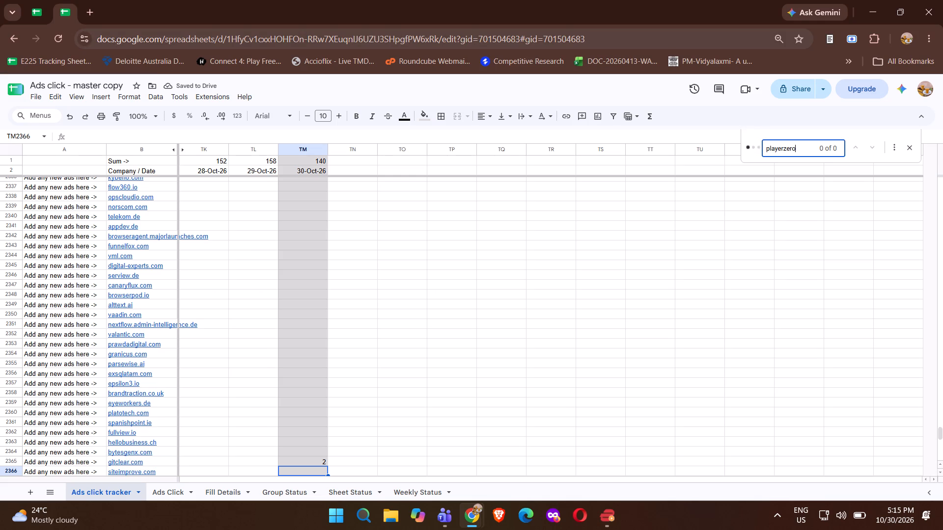
key("alt+Tab")
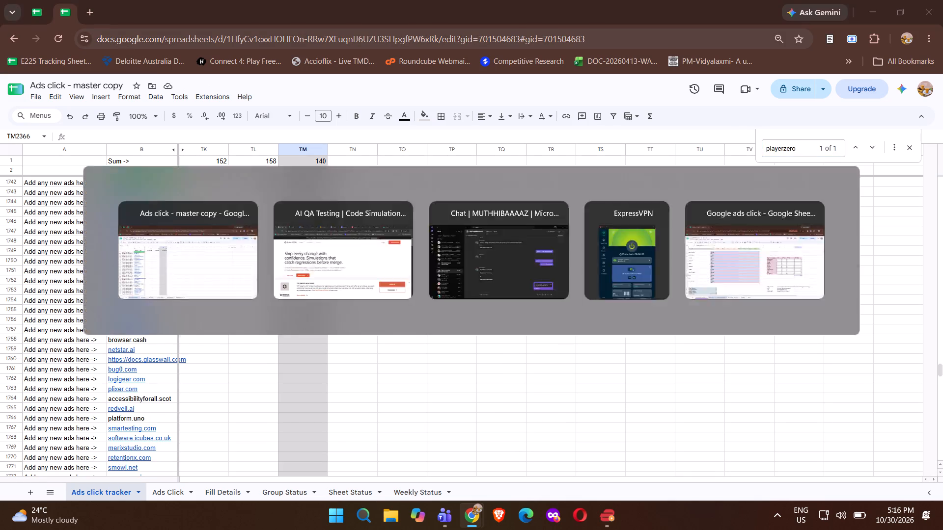
key("ctrl+w")
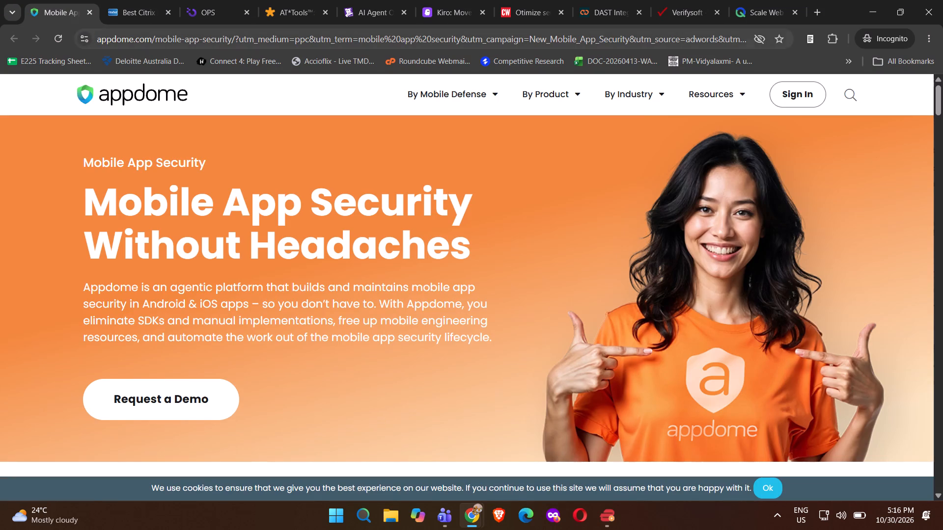
Find appdome in the Ads click tracker and enter 2 for it under 30-Oct-26.
double_click(124, 41)
key("ctrl+c")
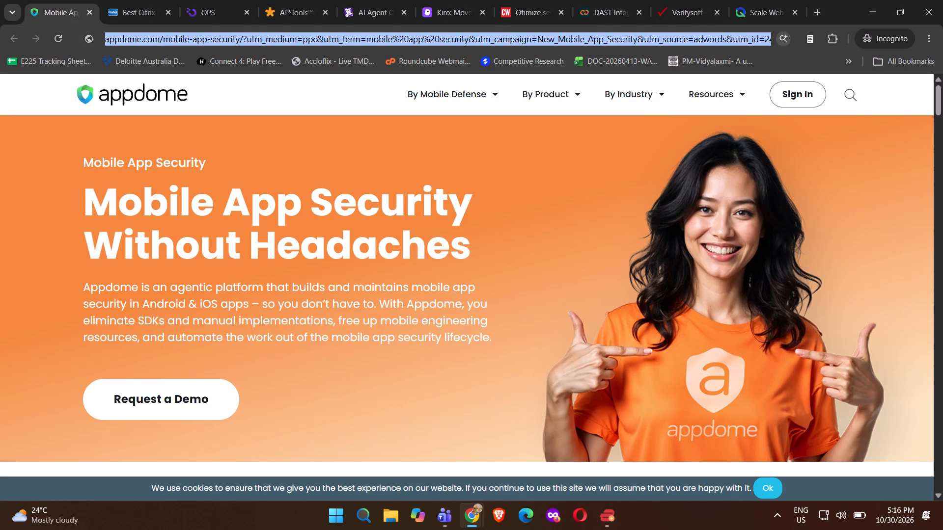
key("alt+Tab")
key("ctrl+f")
key("ctrl+v")
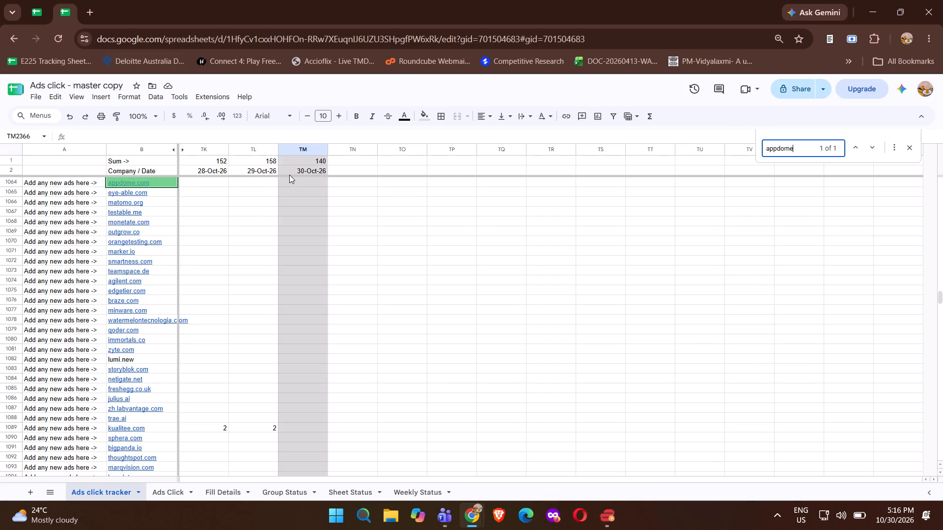
left_click(301, 180)
key("2")
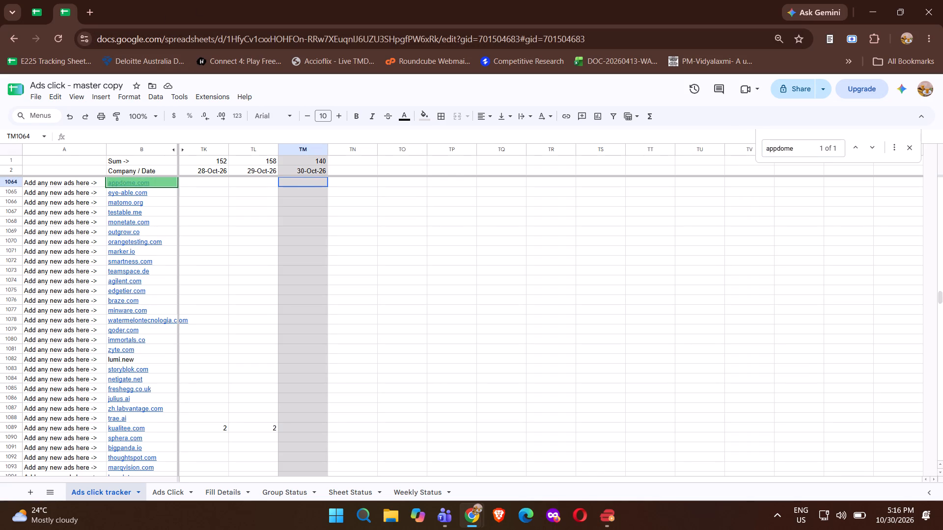
key("Return")
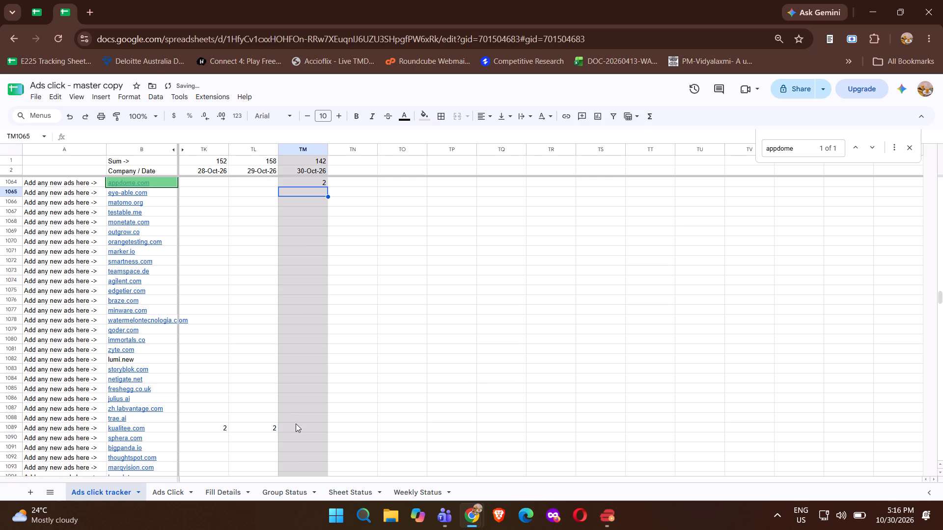
Enter 1 for kualitee.com under 30-Oct-26 and close the appdome ad tab.
left_click(296, 424)
key("1")
key("Return")
key("alt+Tab")
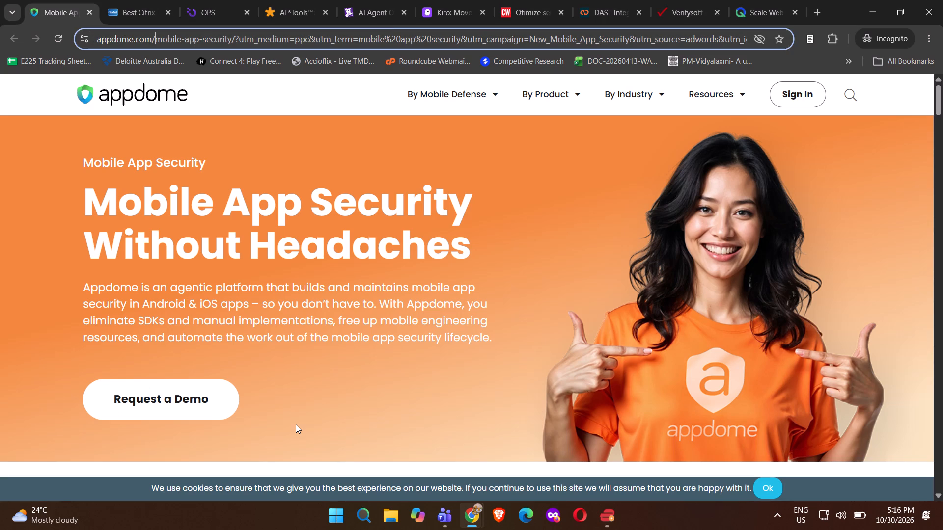
key("ctrl+w")
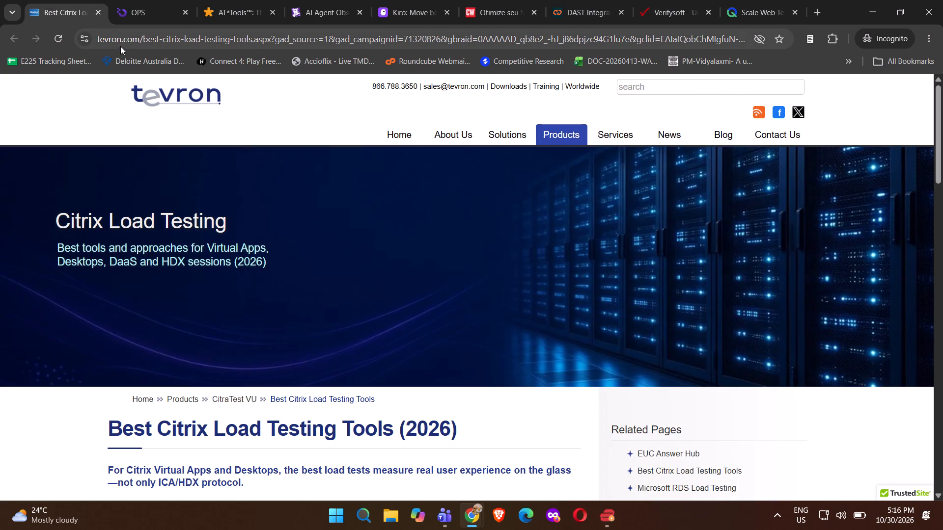
Find tevron in the Ads click tracker, enter 3 for it under 30-Oct-26, and close its ad tab.
double_click(110, 39)
key("ctrl+c")
key("alt+Tab")
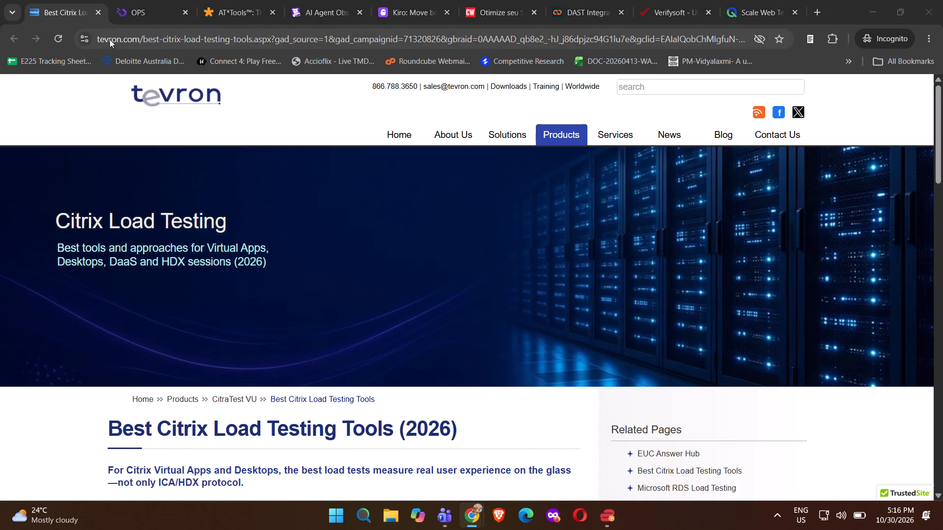
key("ctrl+f")
key("ctrl+v")
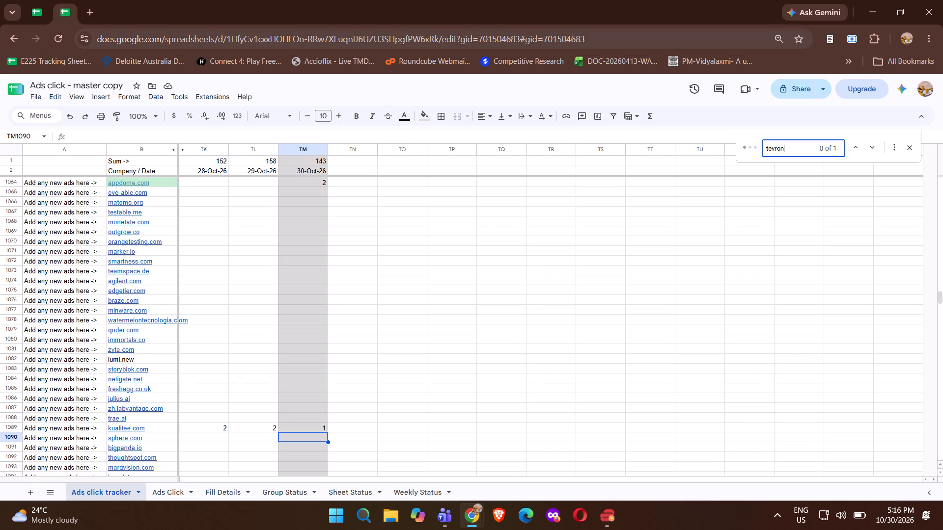
left_click(297, 185)
key("3")
key("Return")
key("alt+Tab")
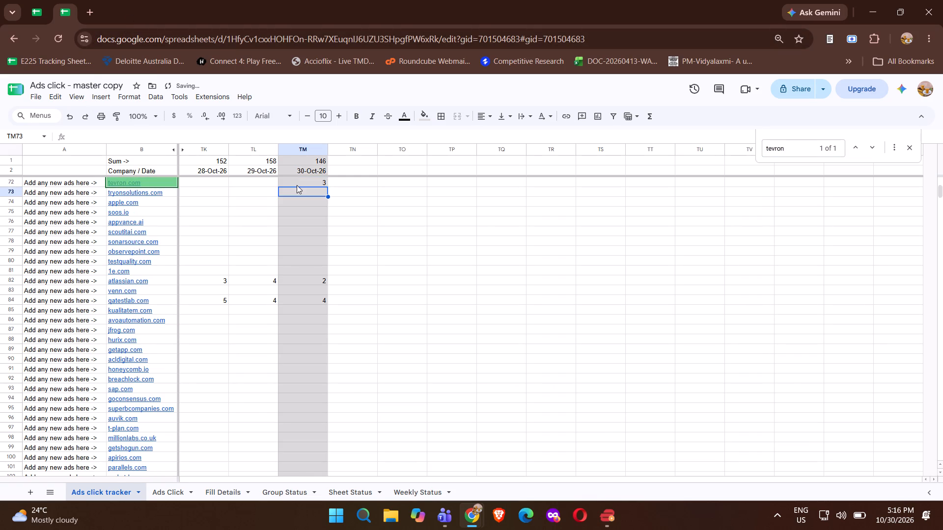
key("ctrl+w")
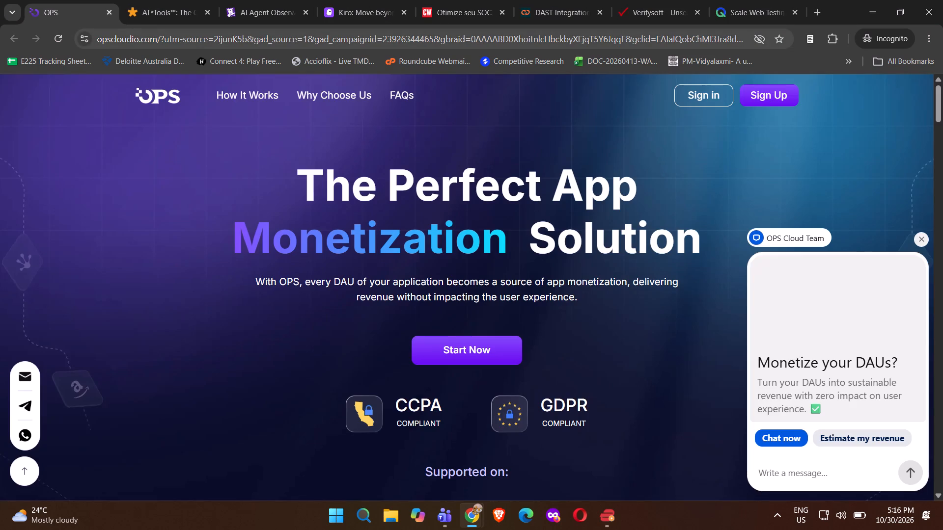
Find opscloudio in the Ads click tracker, enter 2 for it under 30-Oct-26, and close its ad tab.
double_click(130, 41)
key("ctrl+c")
key("alt+Tab")
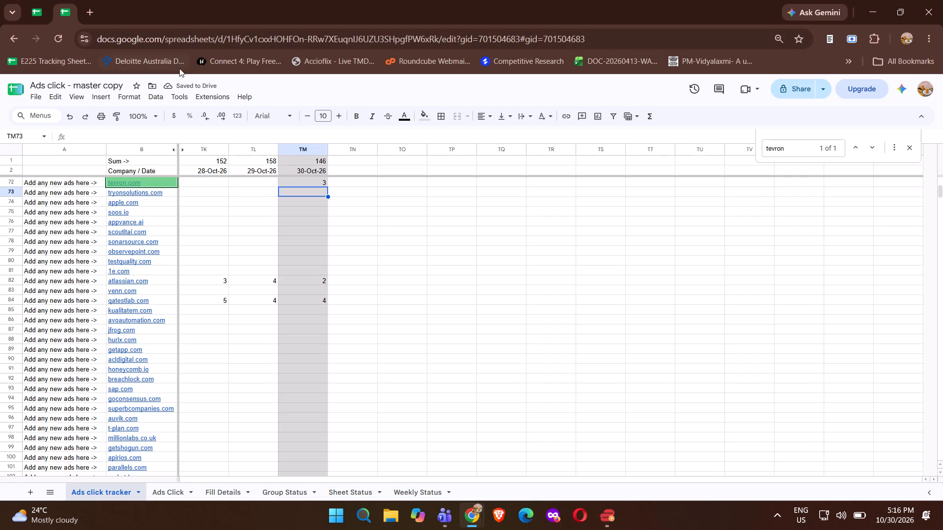
key("ctrl+f")
key("ctrl+v")
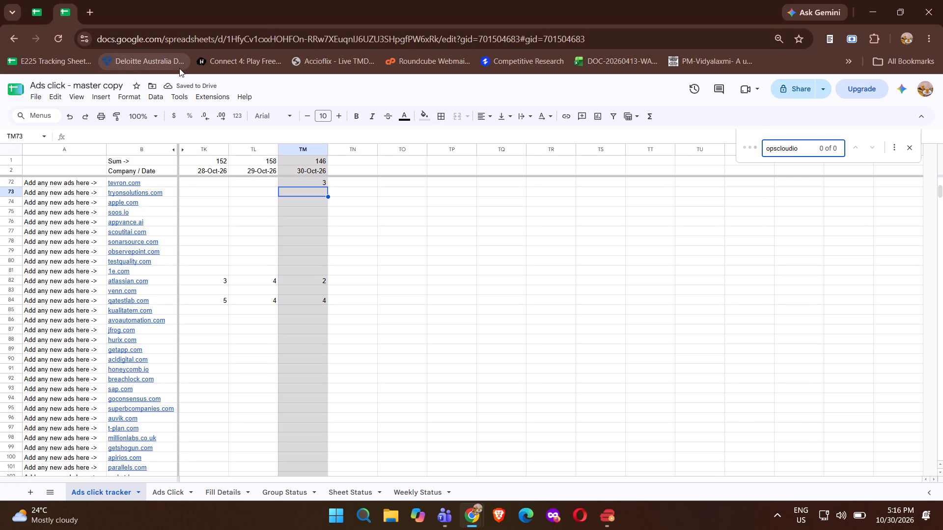
left_click(306, 470)
key("2")
key("Return")
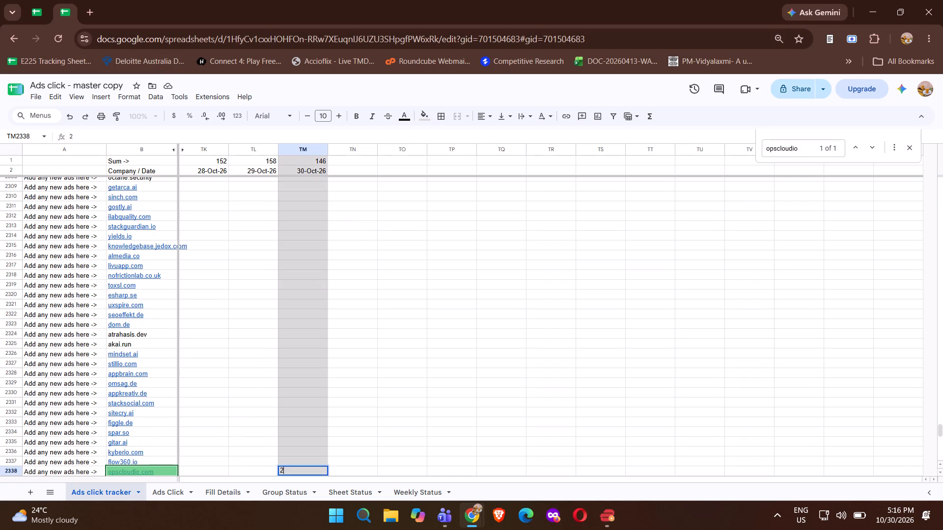
key("alt+Tab")
key("ctrl+w")
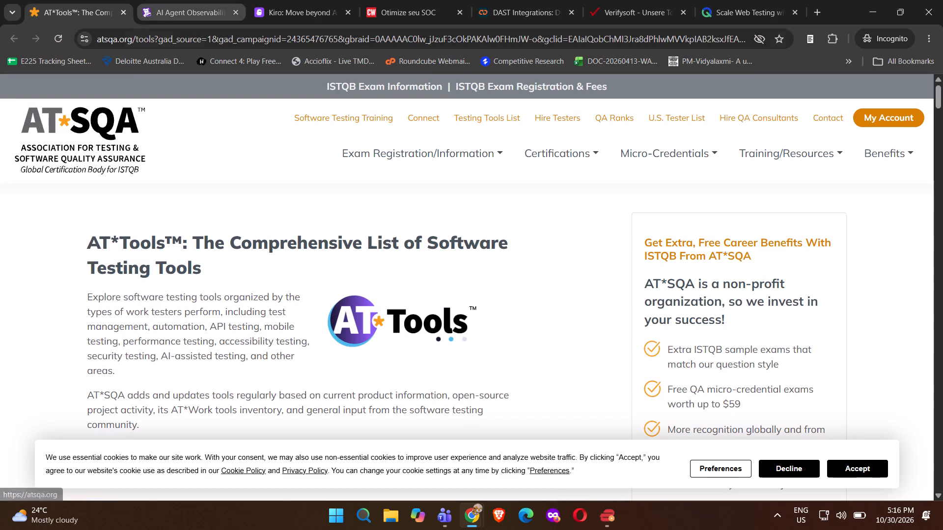
Find atsqa in the Ads click tracker, set its 30-Oct-26 count to 4, and close its ad tab.
double_click(108, 37)
key("ctrl+c")
key("alt+Tab")
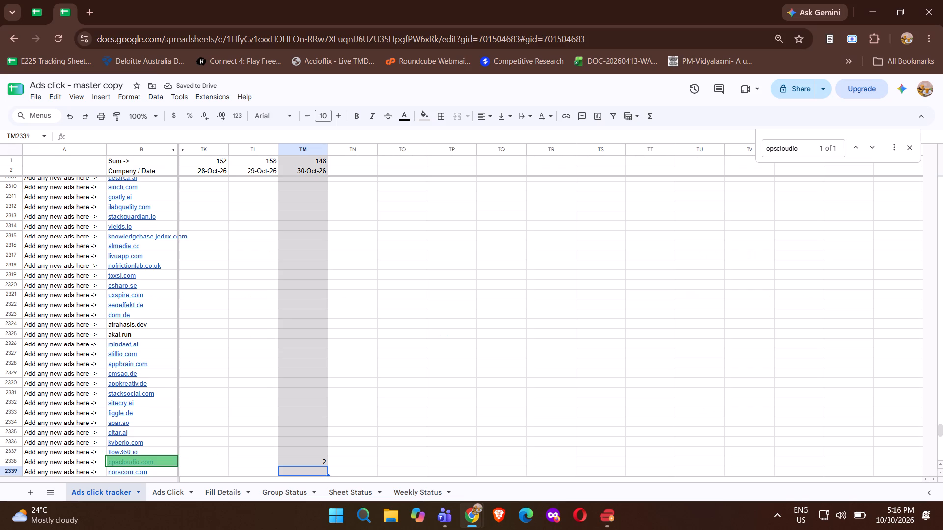
key("ctrl+f")
key("ctrl+v")
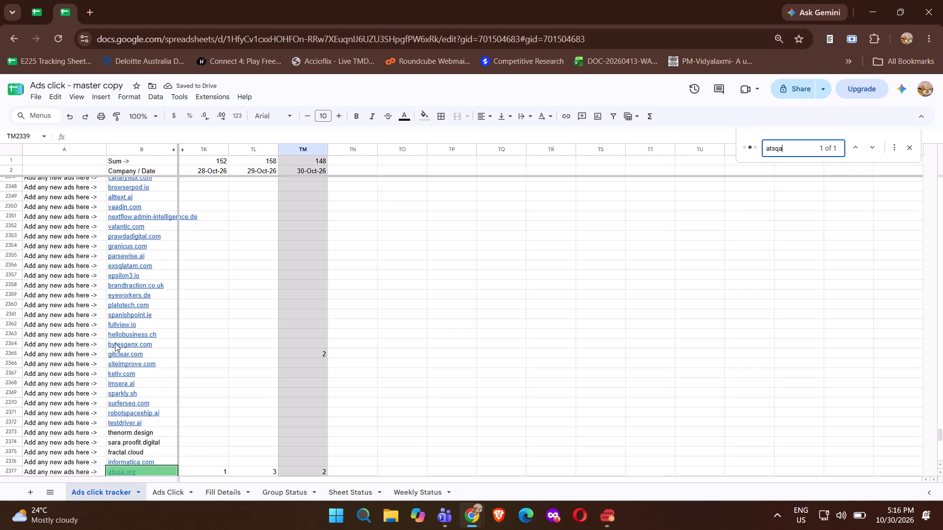
left_click(311, 472)
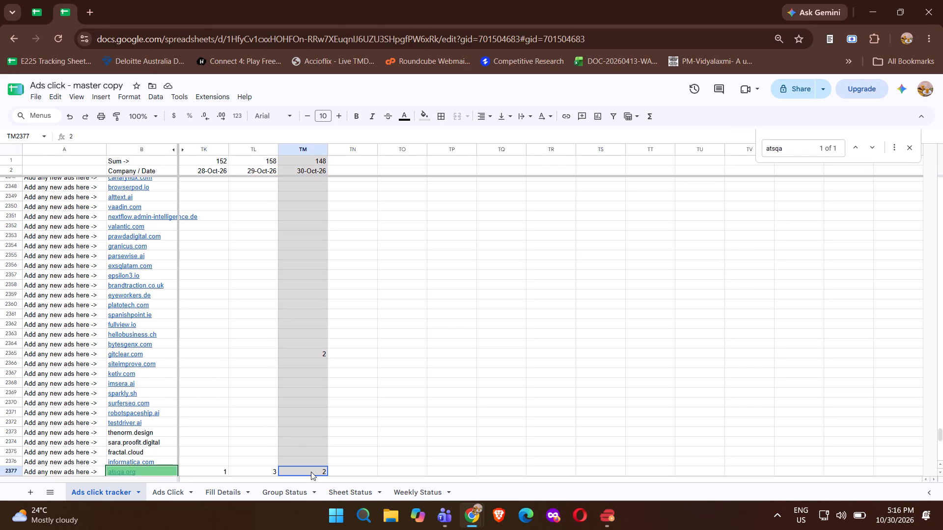
key("4")
key("Return")
key("alt+Tab")
key("ctrl+w")
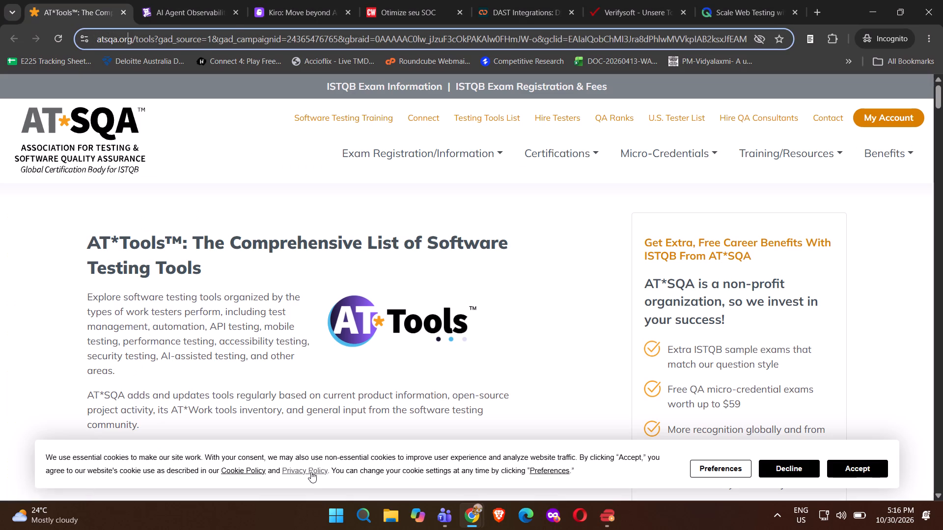
double_click(119, 37)
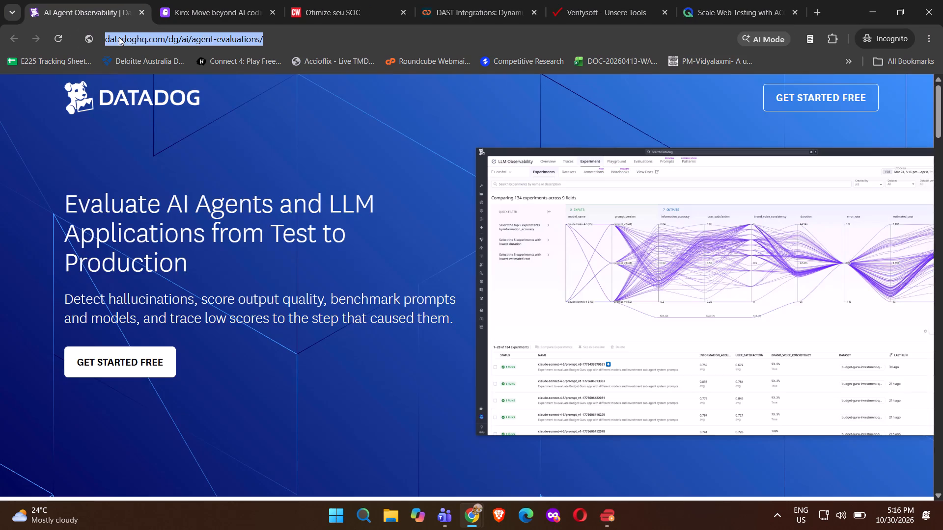
key("ctrl+c")
key("alt+Tab")
key("ctrl+f")
key("ctrl+v")
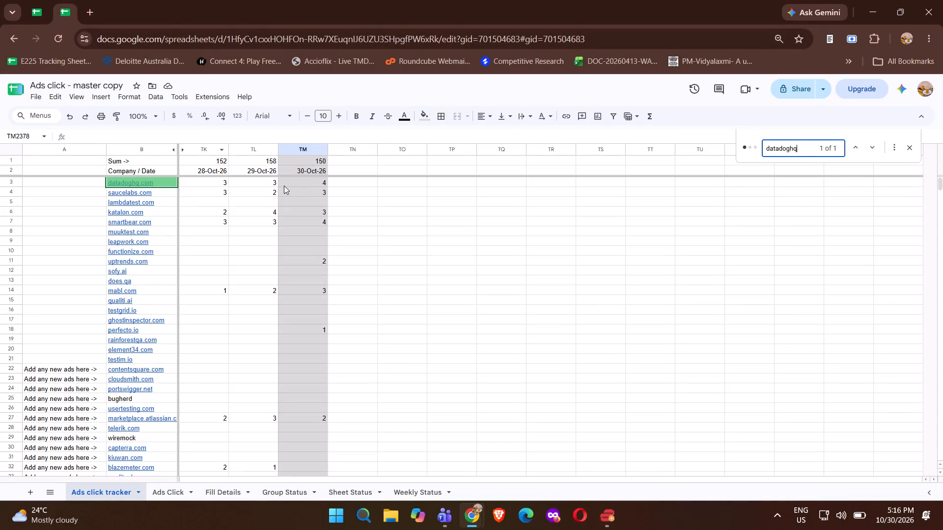
left_click(308, 182)
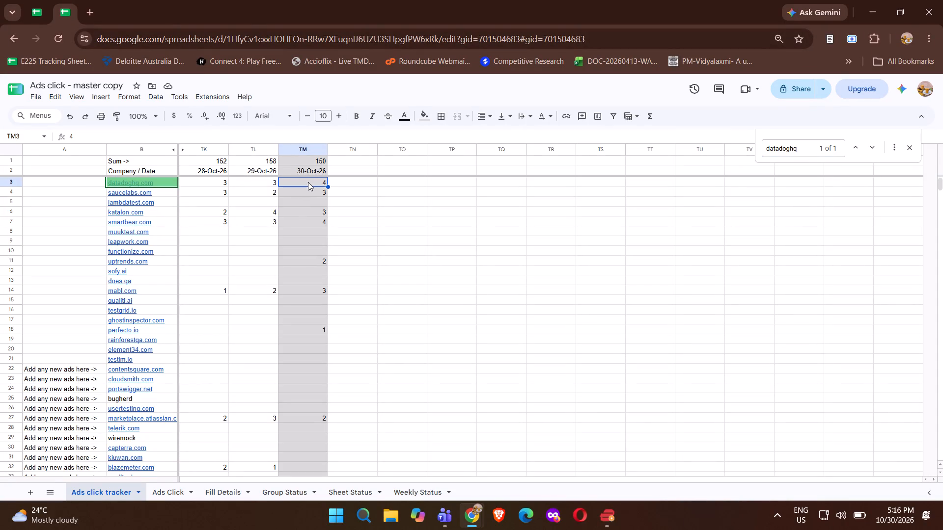
key("3")
key("Return")
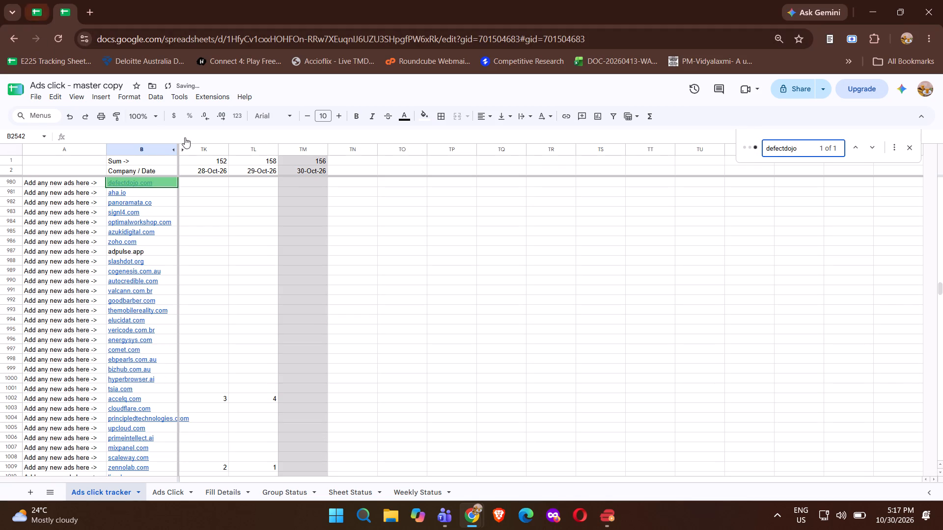
left_click(294, 184)
key("2")
key("Return")
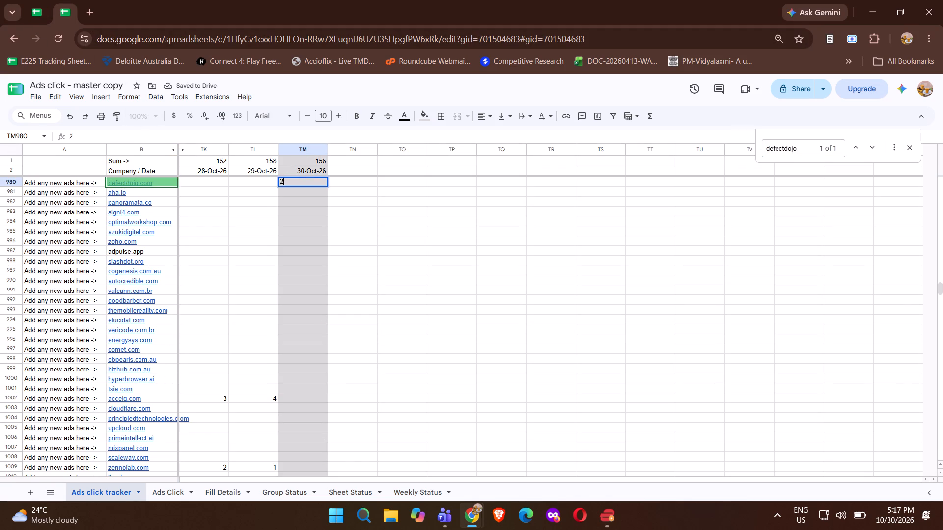
Enter 4 for accelq.com and 2 for zennolab.com under 30-Oct-26, and close the defectdojo ad tab.
left_click(312, 396)
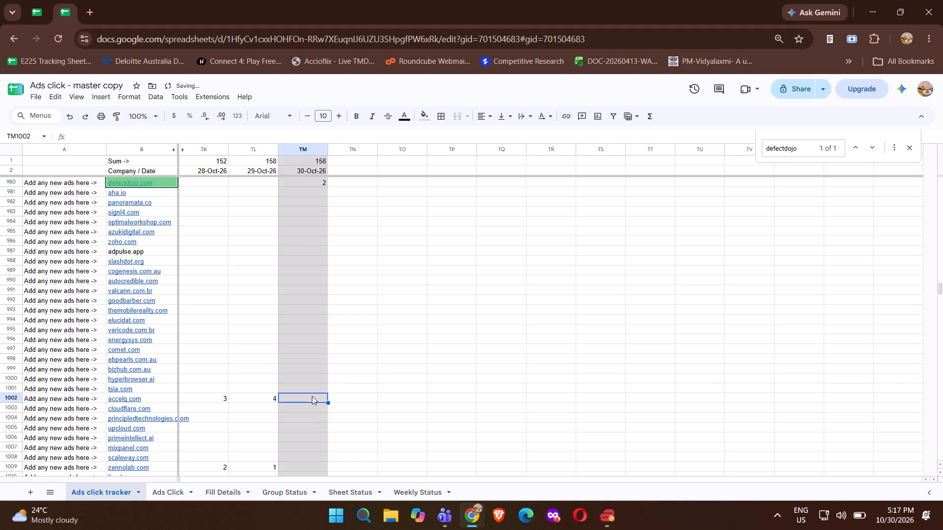
key("4")
key("Return")
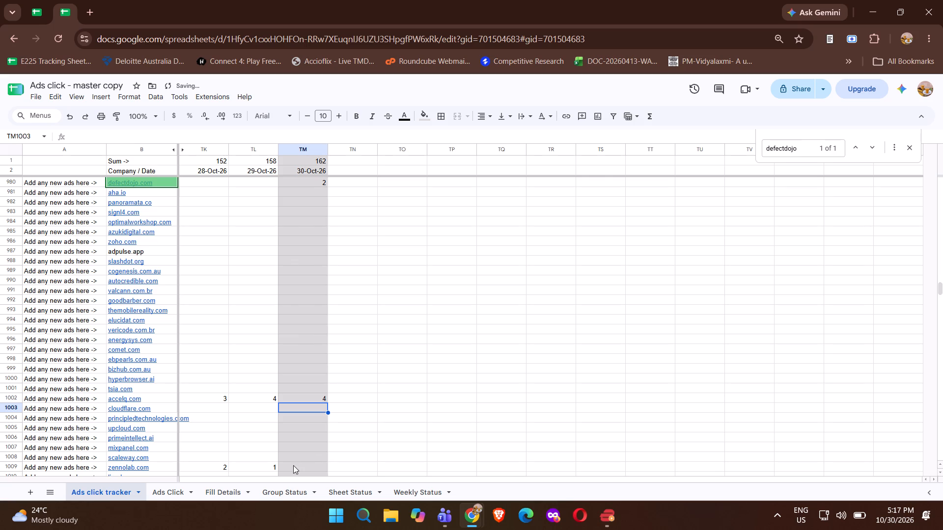
left_click(292, 467)
key("2")
key("Return")
key("alt+Tab")
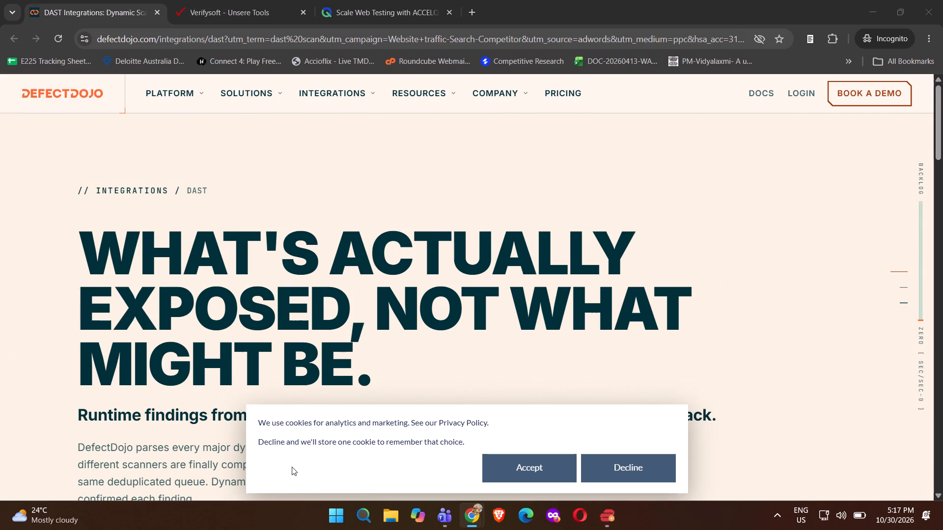
key("ctrl+w")
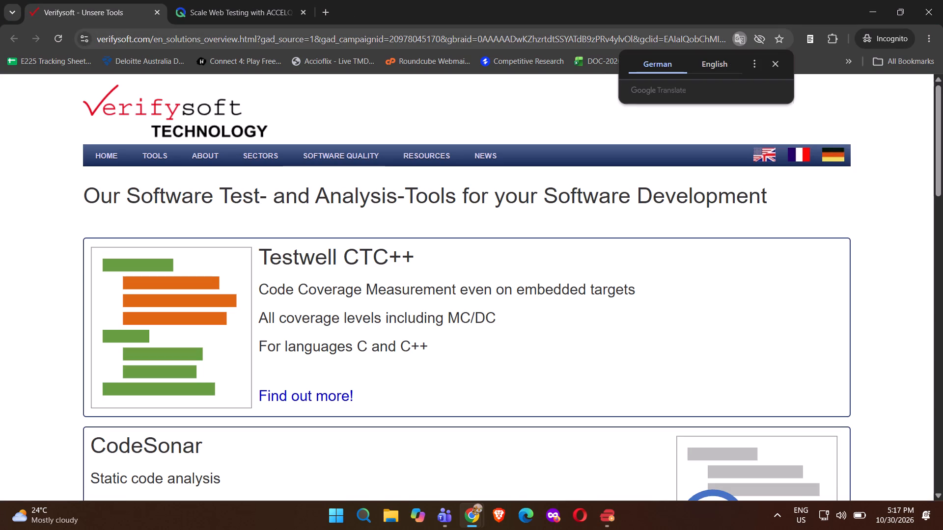
Find verifysoft in the Ads click tracker, enter 2 for it under 30-Oct-26, and close its ad tab.
double_click(111, 37)
key("ctrl+c")
key("alt+Tab")
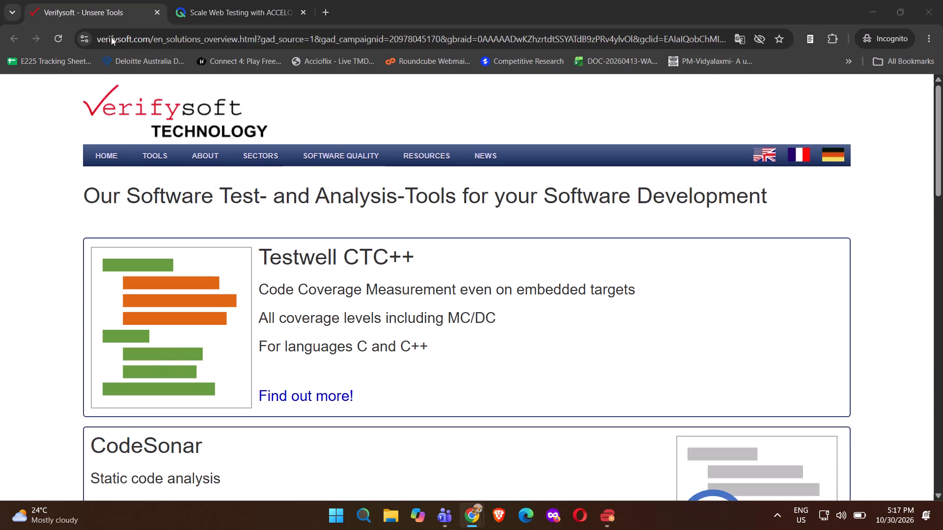
key("ctrl+f")
key("ctrl+v")
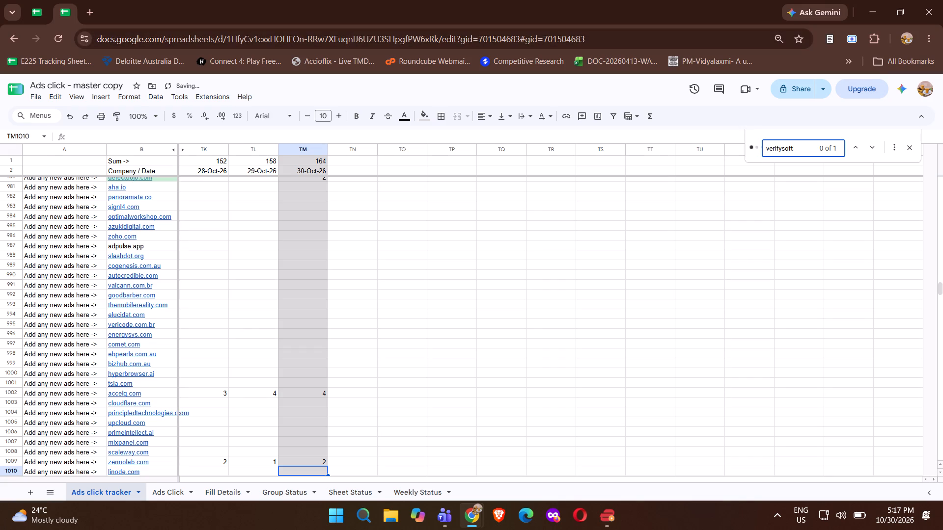
left_click(293, 184)
key("2")
key("Return")
key("alt+Tab")
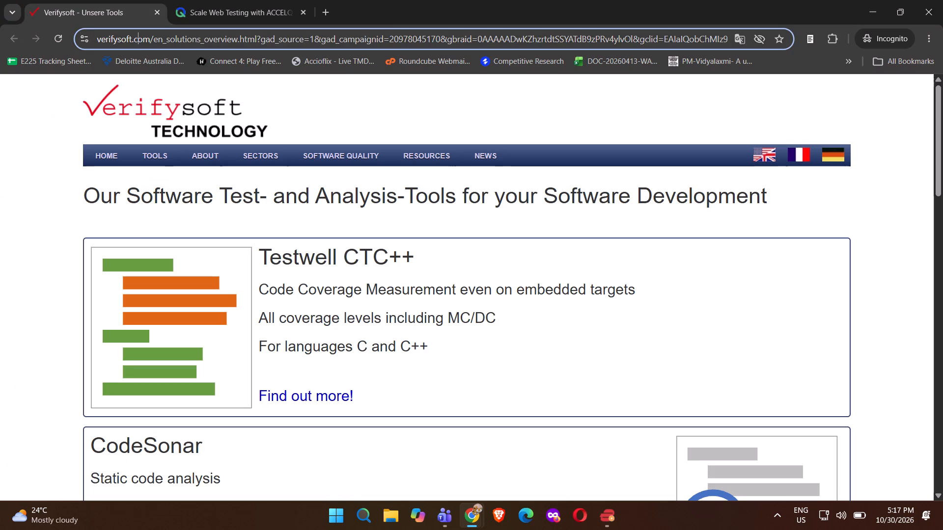
key("ctrl+w")
Look up the company of the remaining accelq ad in the Ads click tracker.
double_click(111, 37)
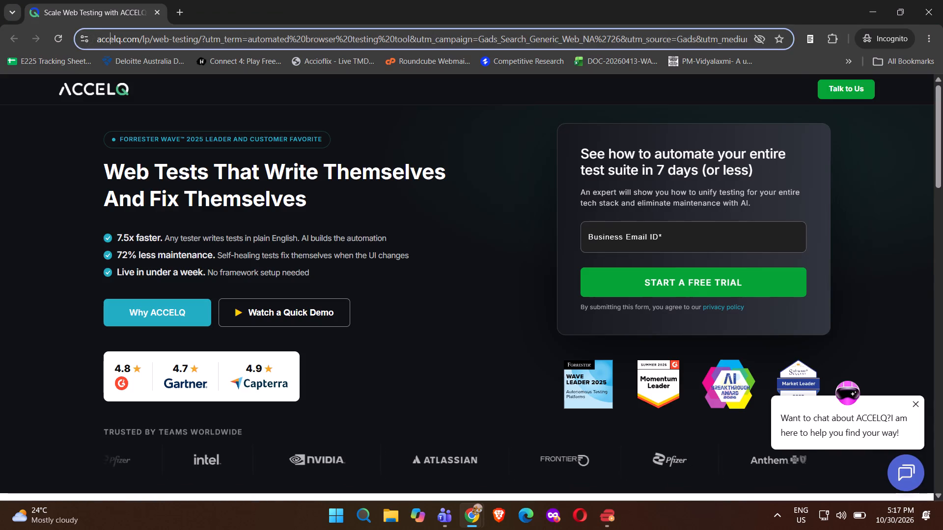
key("ctrl+c")
key("ctrl+c")
key("alt+Tab")
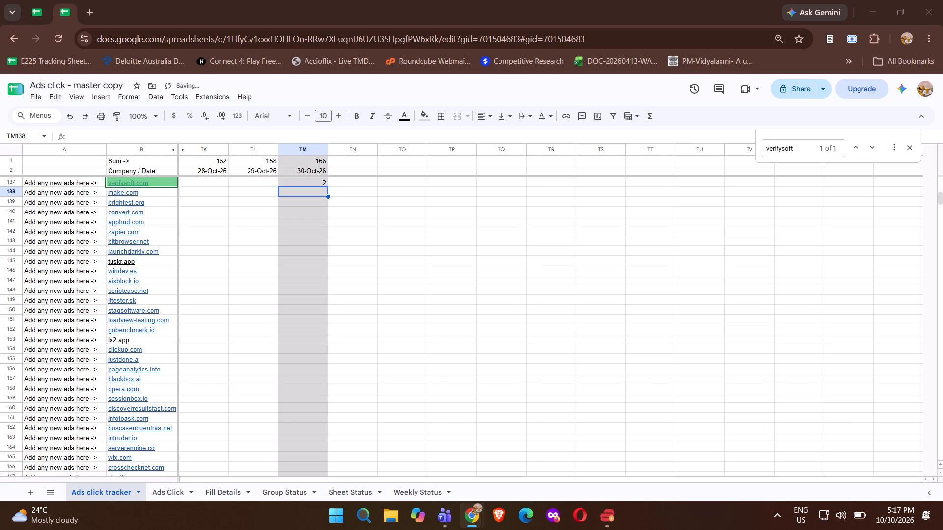
key("ctrl+f")
key("ctrl+v")
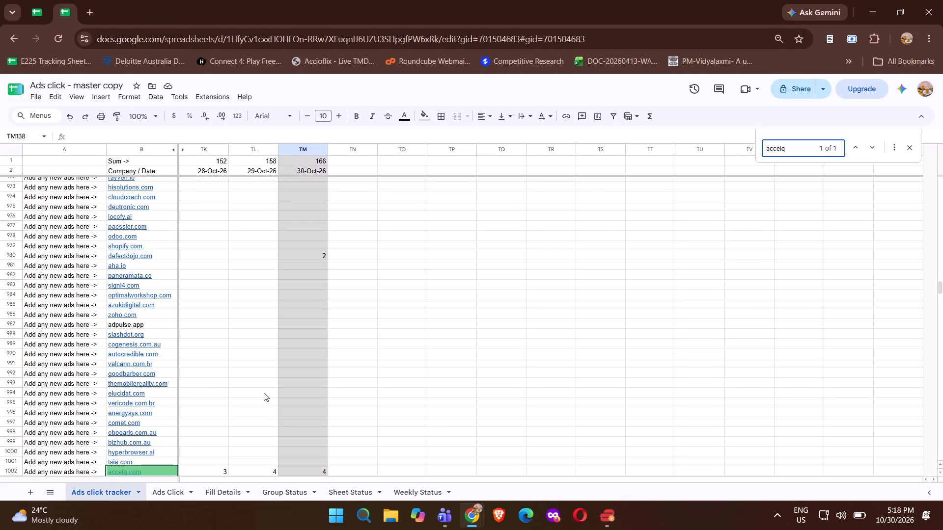
Find testmu in the Ads click tracker, close the accelq ad tab, and set testmuai.com's 30-Oct-26 count to 38.
key("ctrl+f")
type("testmu")
key("alt+Tab")
key("ctrl+w")
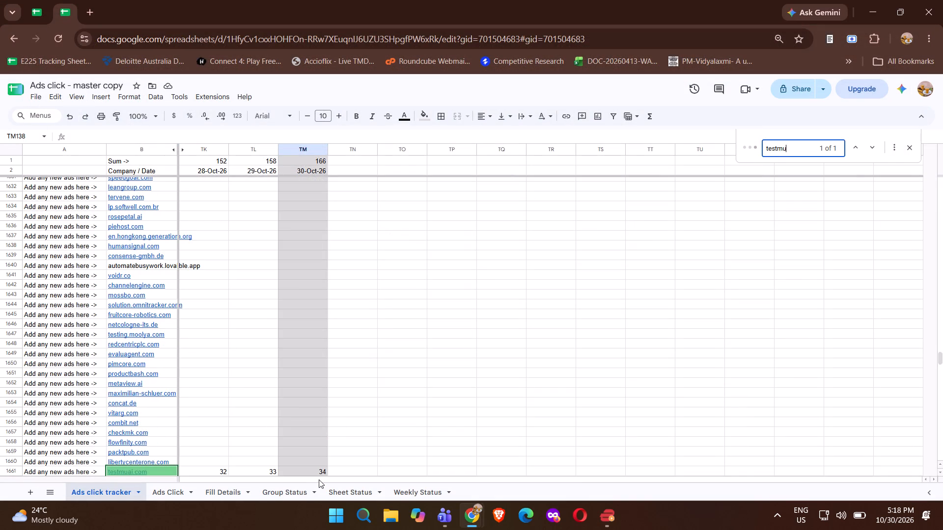
left_click(307, 471)
type("38")
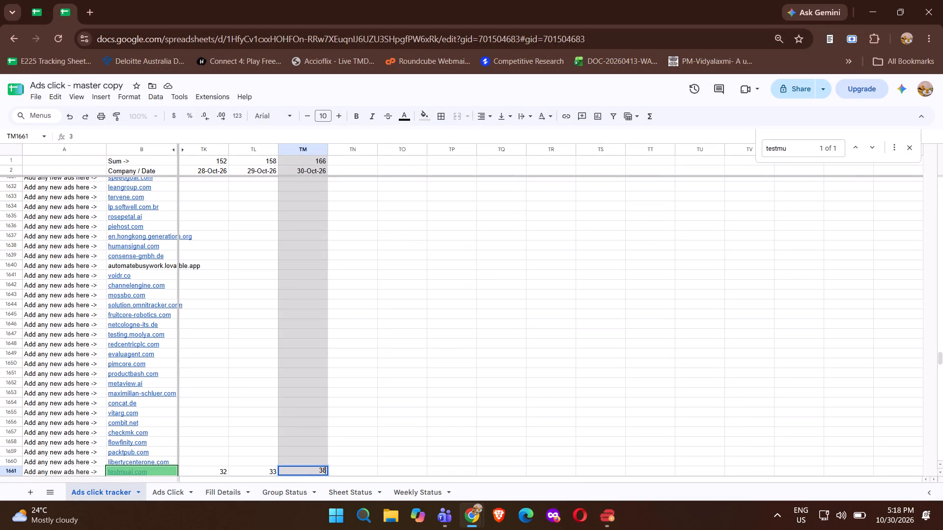
key("Return")
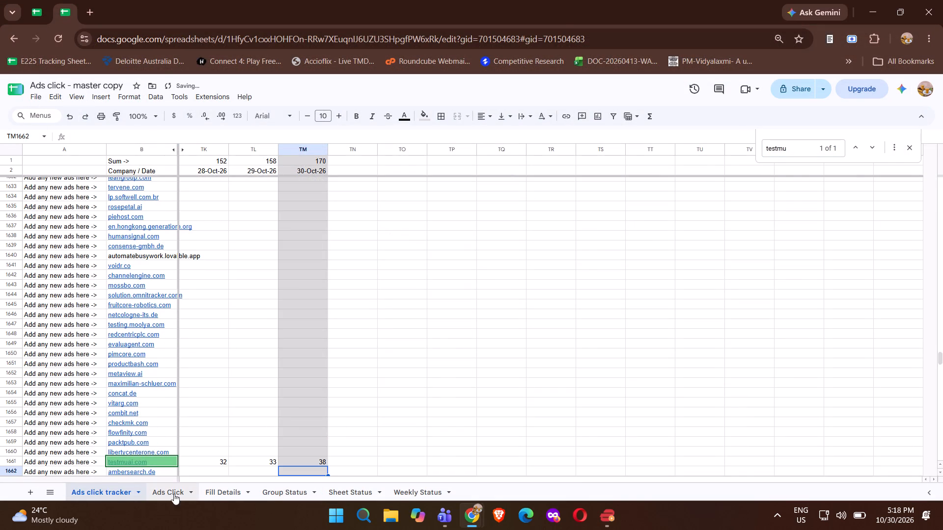
Set the EMEA count for the Browserstack keyword to 13 in the Ads Click sheet.
left_click(170, 494)
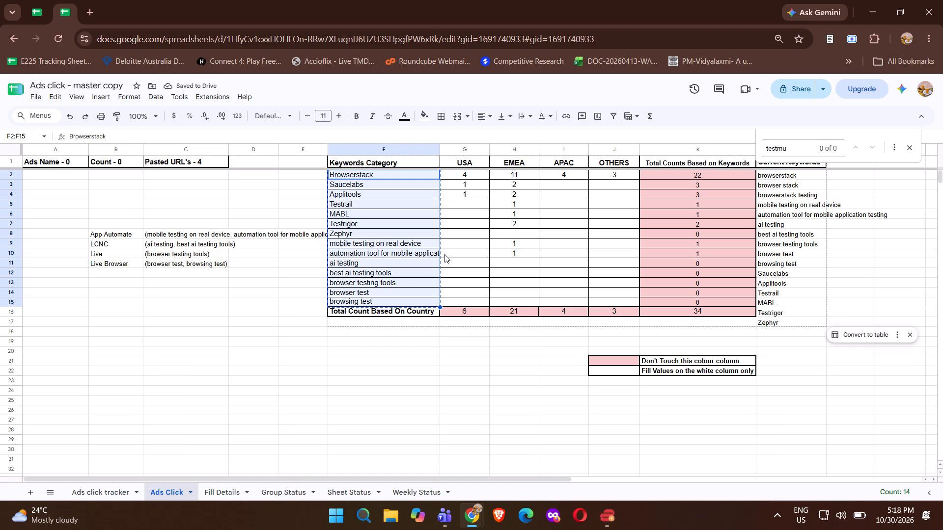
left_click(509, 174)
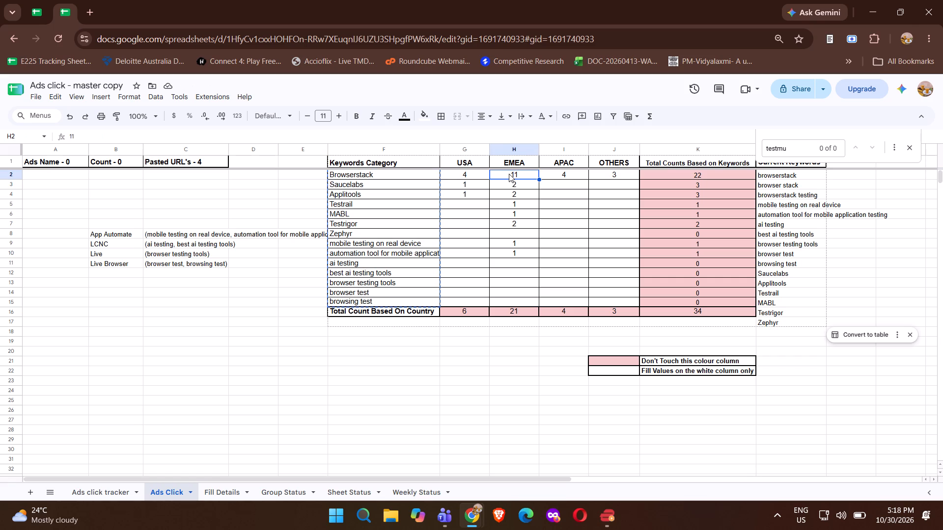
type("13")
key("Return")
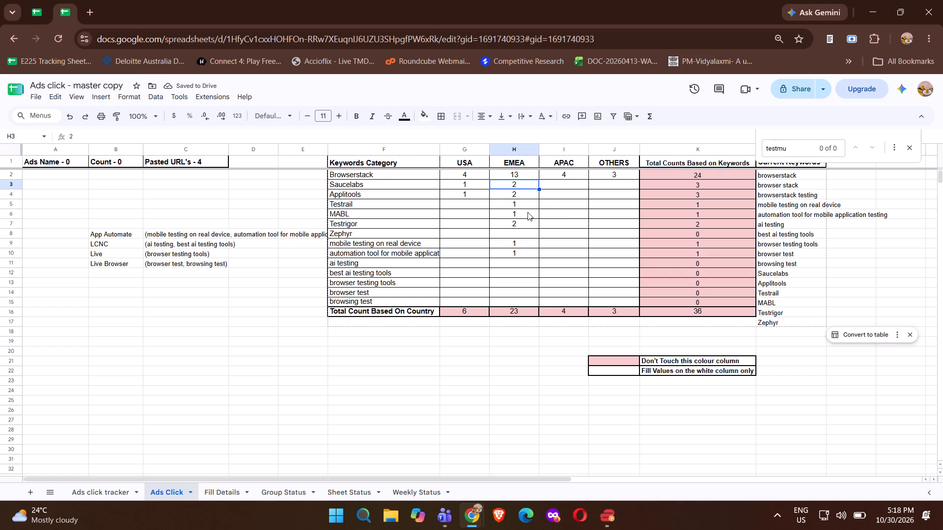
Select the EMEA count for the Testrail keyword in the Ads Click sheet.
left_click(511, 204)
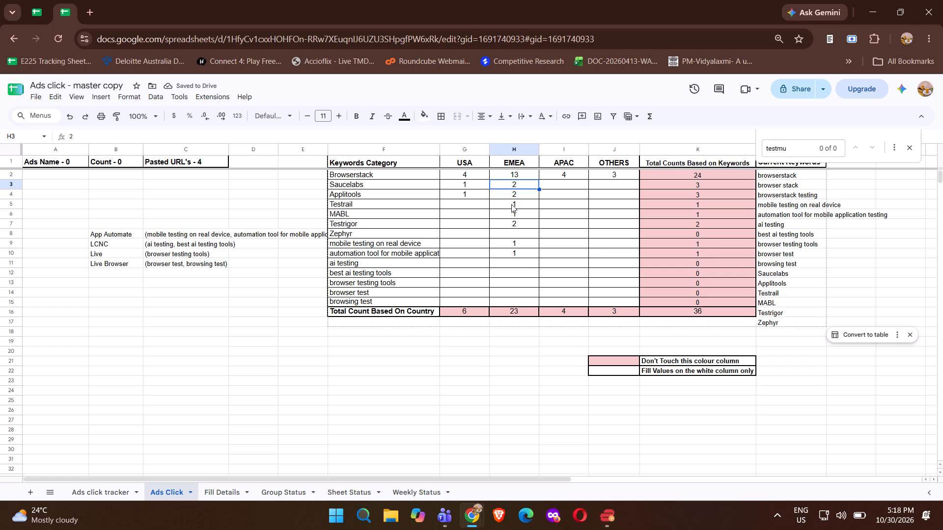
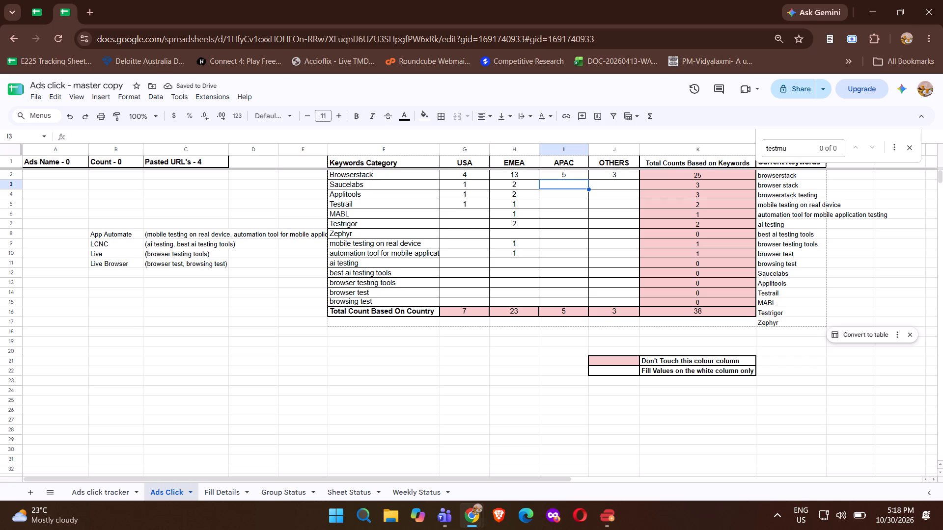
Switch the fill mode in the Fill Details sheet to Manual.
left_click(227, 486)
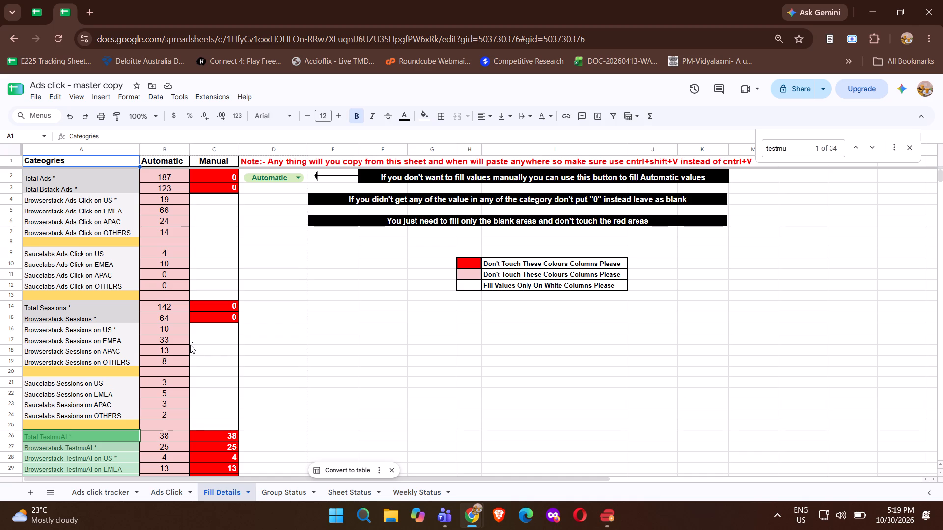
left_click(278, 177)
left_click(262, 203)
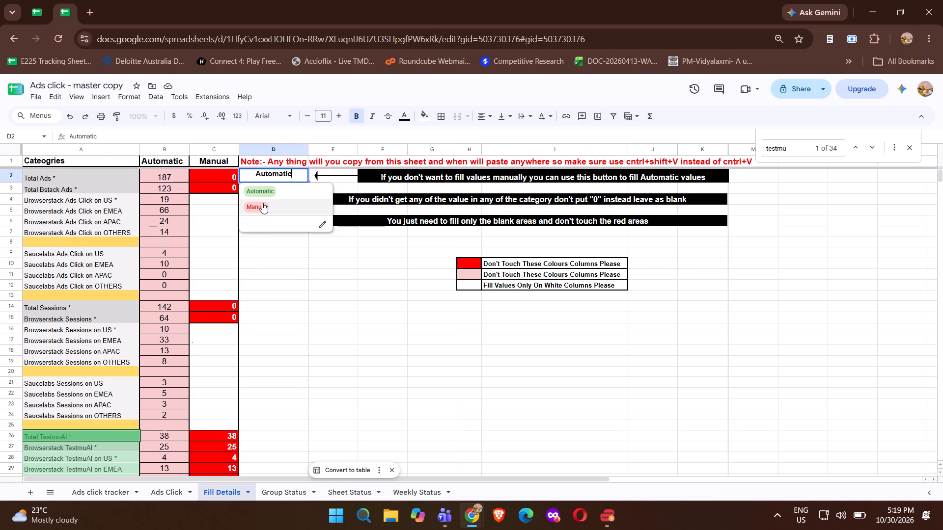
Enter the manual Browserstack Ads Click counts: US 16, EMEA 60, APAC 20 and OTHERS 13.
left_click(227, 198)
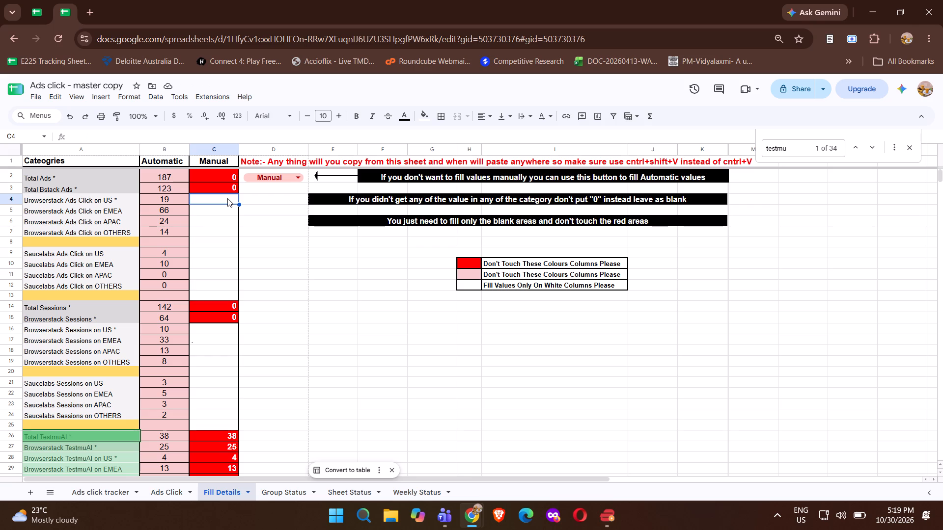
type("16")
key("Return")
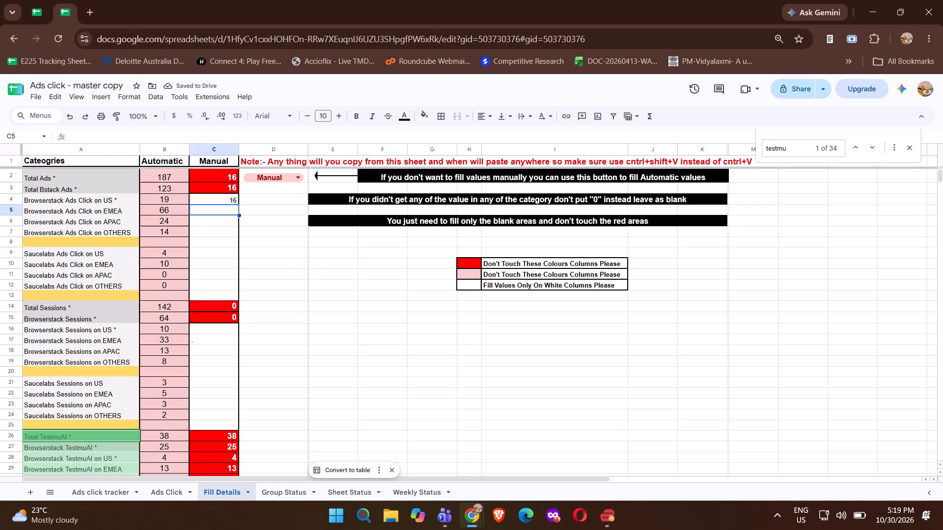
type("60")
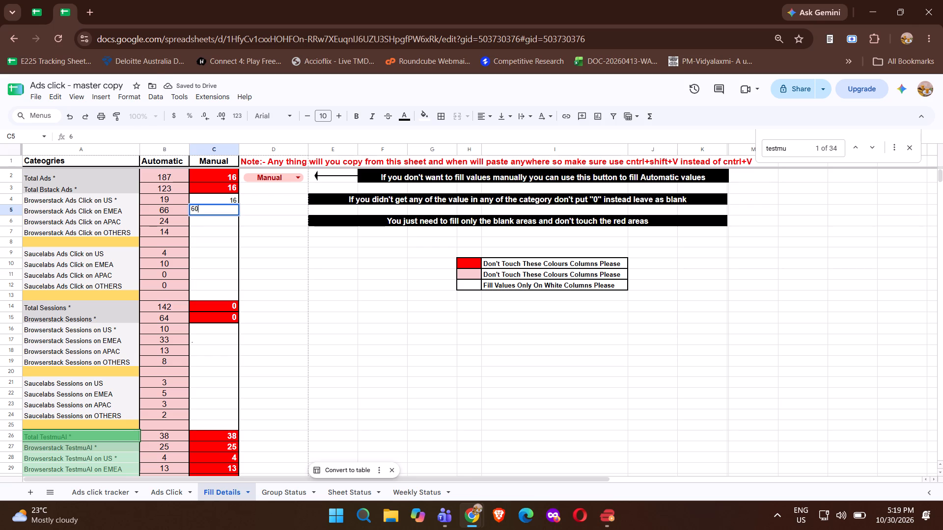
key("Return")
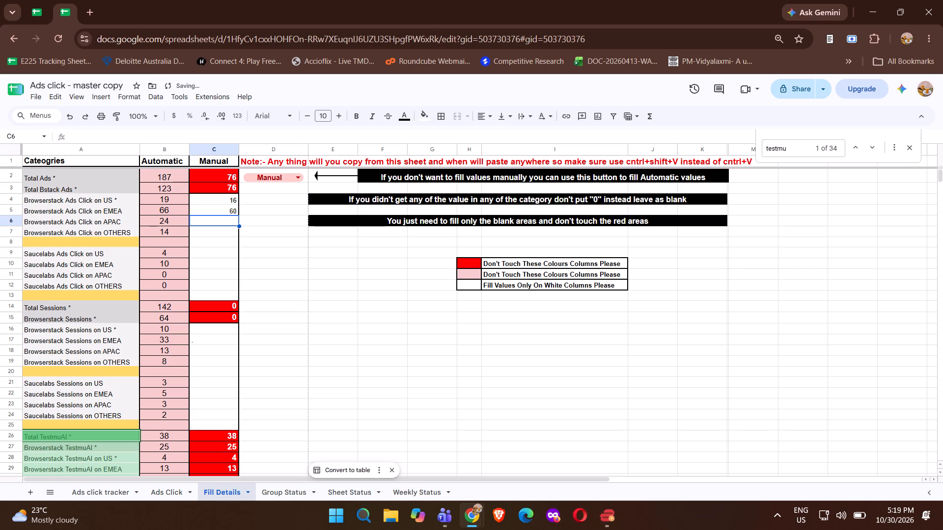
type("20")
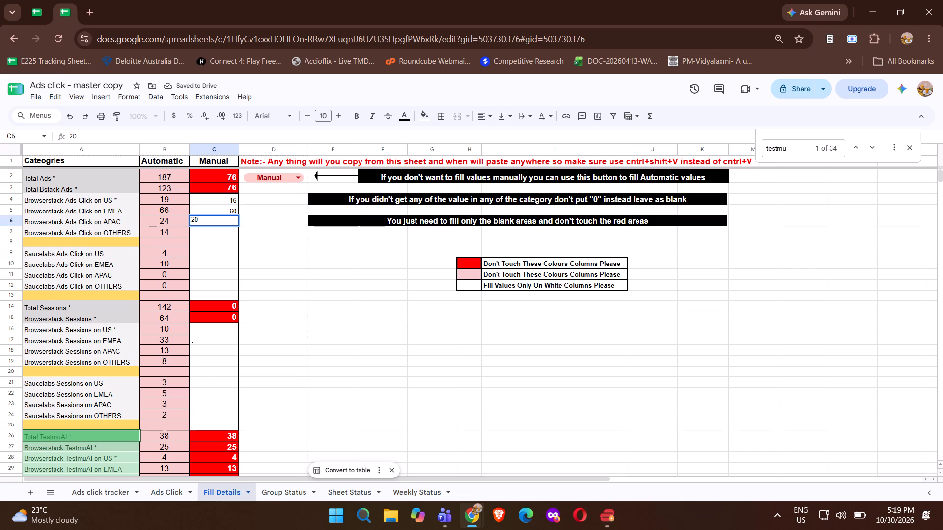
key("Return")
type("13")
key("Return")
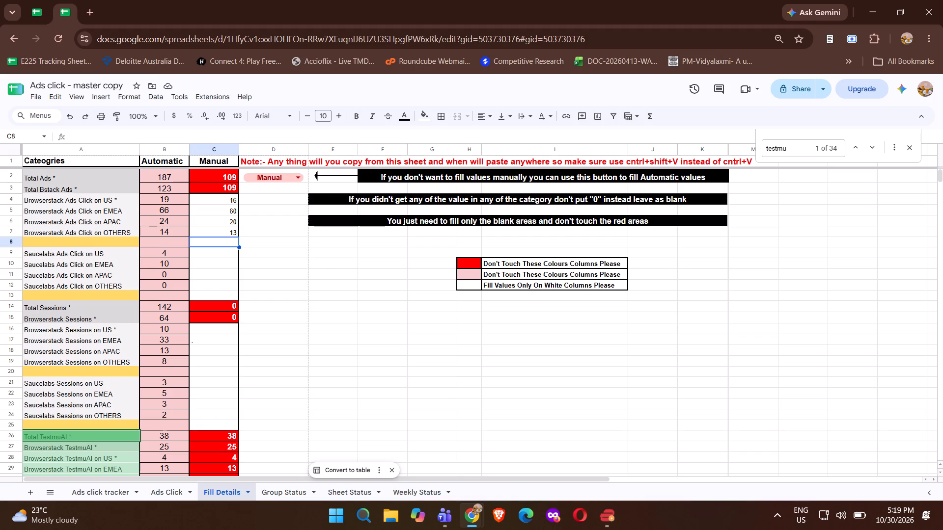
Enter the manual Saucelabs Ads Click counts: US 4, EMEA 10, APAC 0 and OTHERS 0.
left_click(225, 251)
key("4")
key("Return")
type("10")
key("Return")
key("0")
key("Return")
key("0")
key("Return")
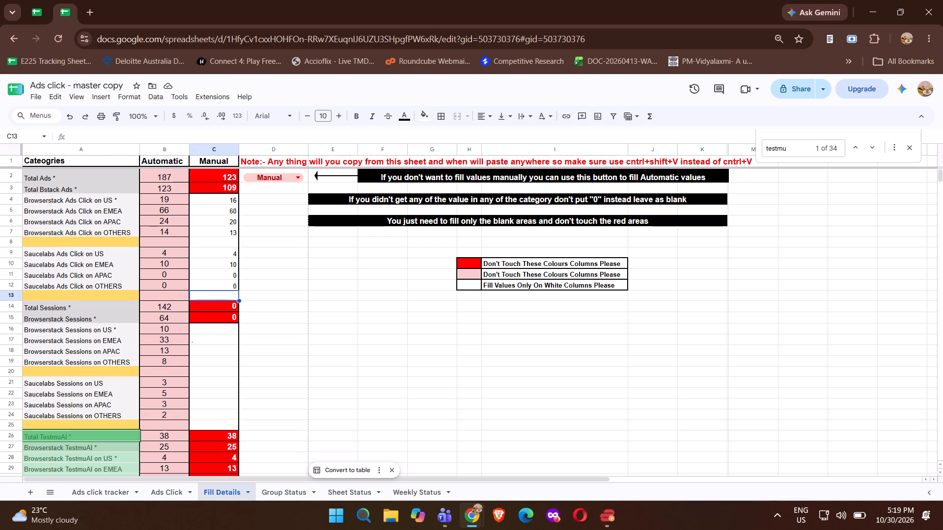
Examine the Automatic and Manual columns for all keyword categories in the Fill Details sheet, down to Live Browser.
scroll(225, 251, "down", 9)
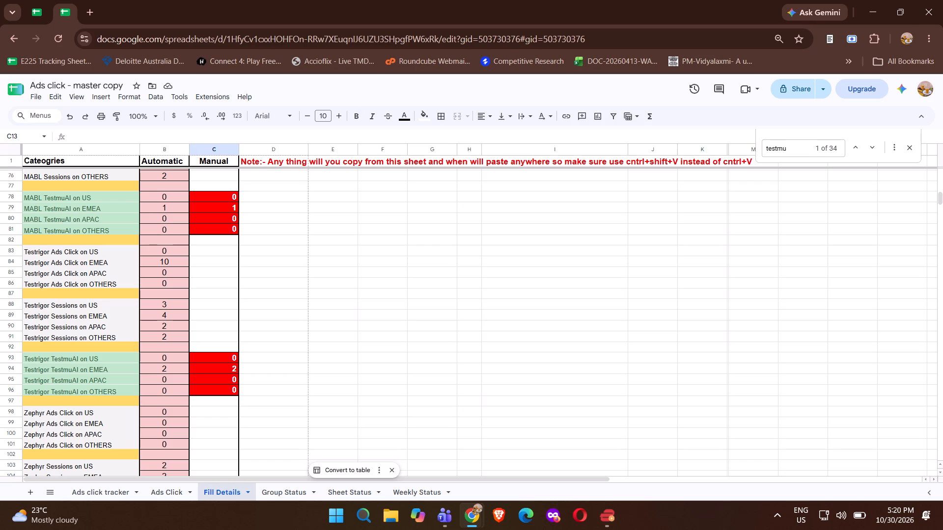
scroll(225, 251, "down", 2)
scroll(225, 251, "up", 4)
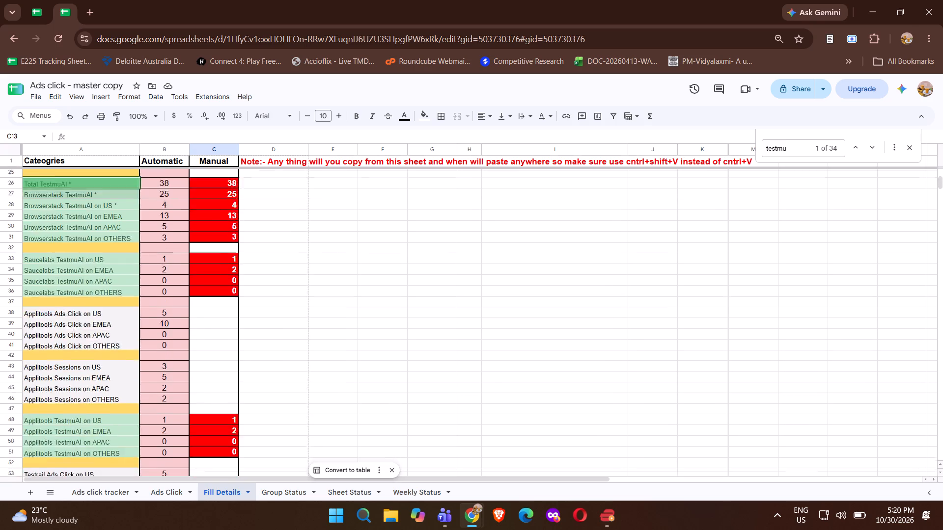
scroll(225, 251, "up", 3)
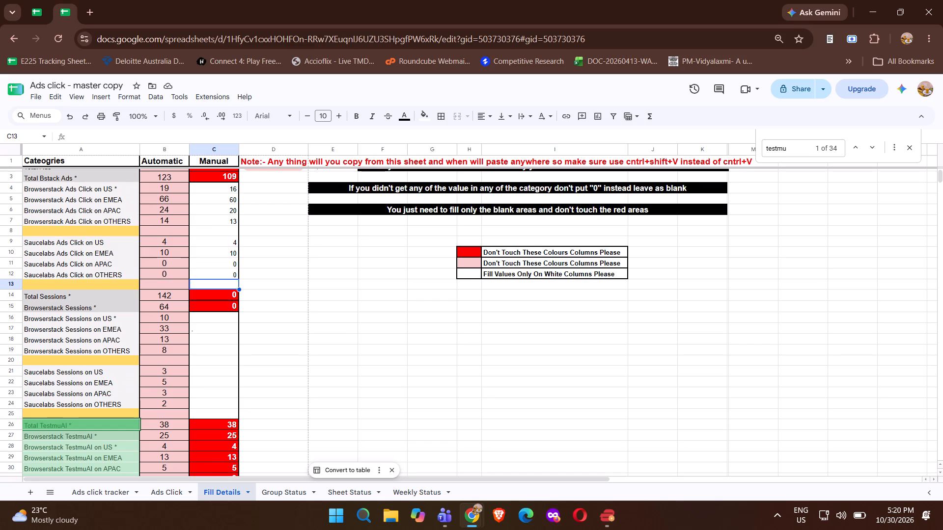
scroll(225, 251, "down", 3)
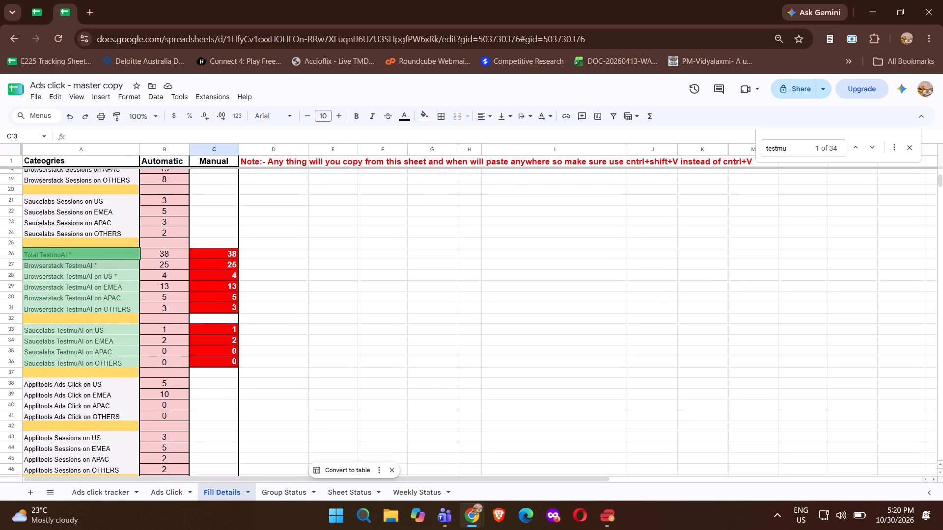
scroll(225, 251, "down", 7)
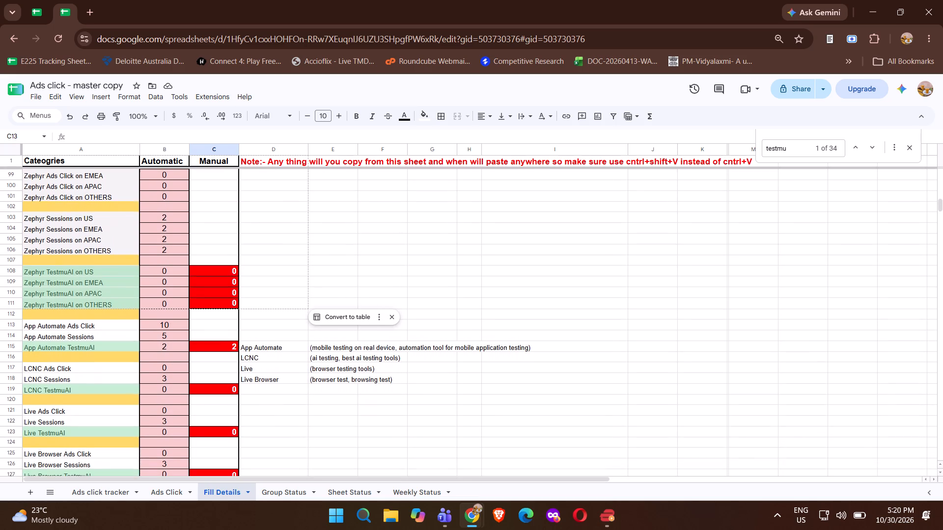
scroll(225, 251, "down", 2)
scroll(225, 251, "right", 1)
scroll(225, 251, "up", 2)
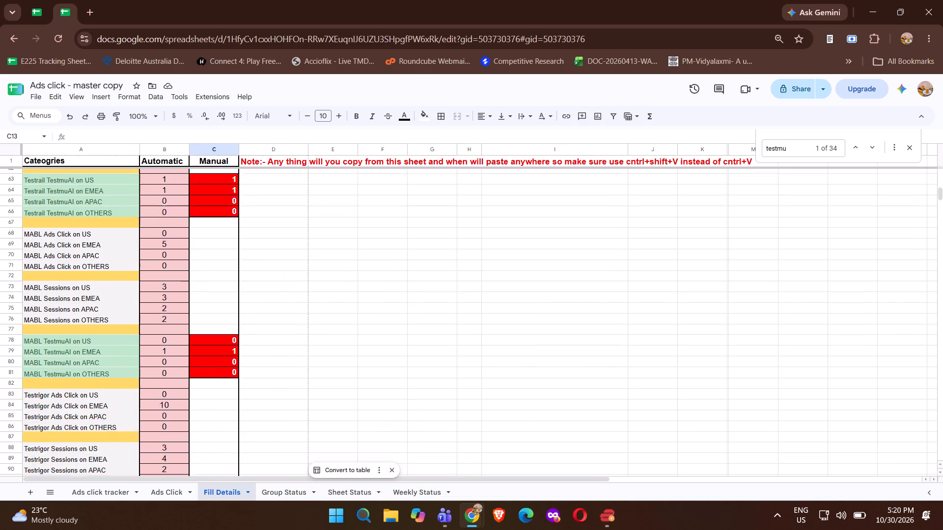
scroll(225, 251, "up", 4)
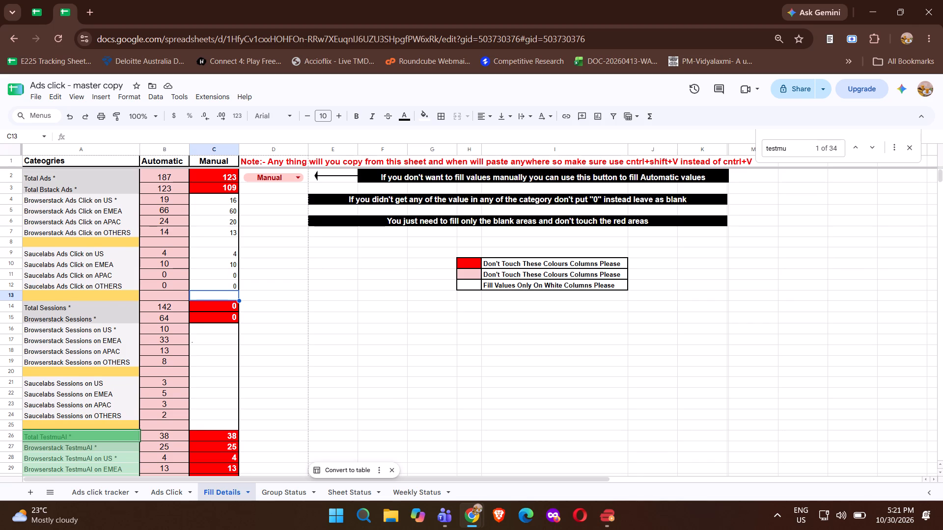
Set the fill mode in the Fill Details sheet to Automatic.
left_click(277, 176)
left_click(266, 189)
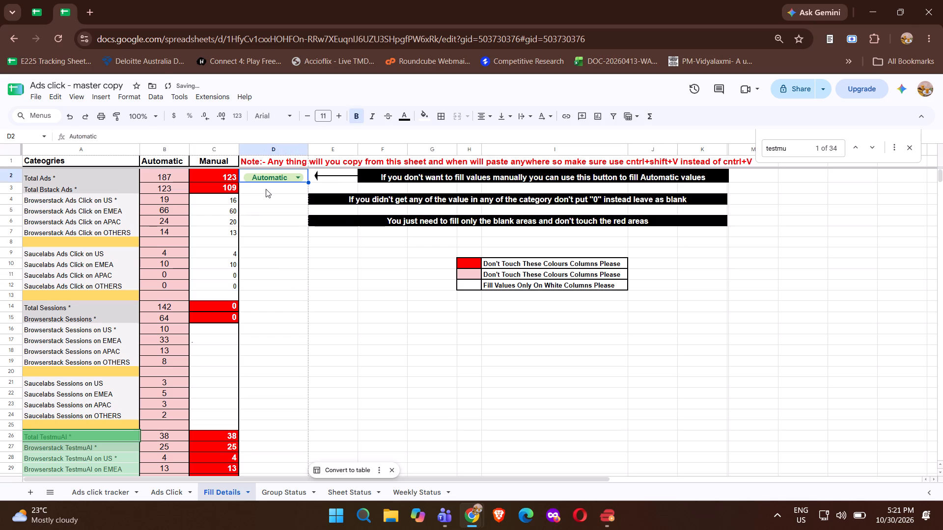
left_click(266, 189)
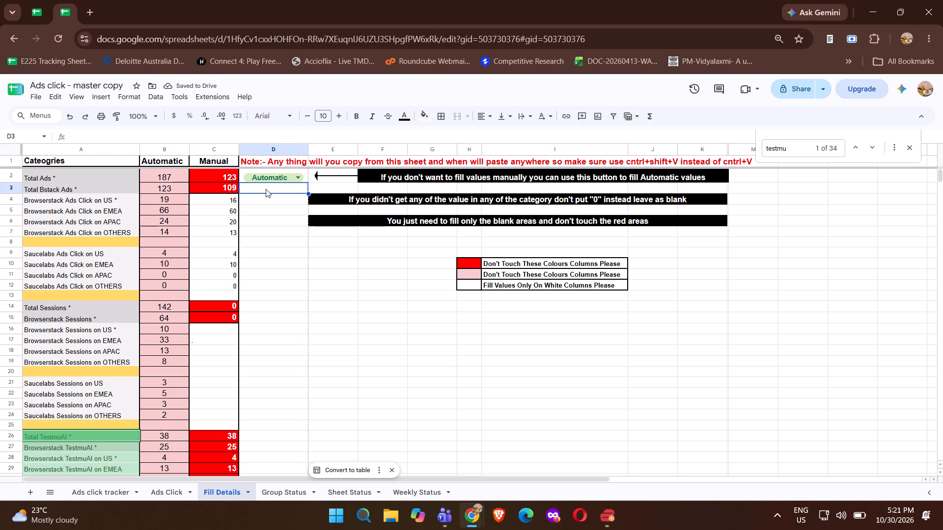
Open the Group Status sheet at the start of its keyword status summary.
left_click(283, 496)
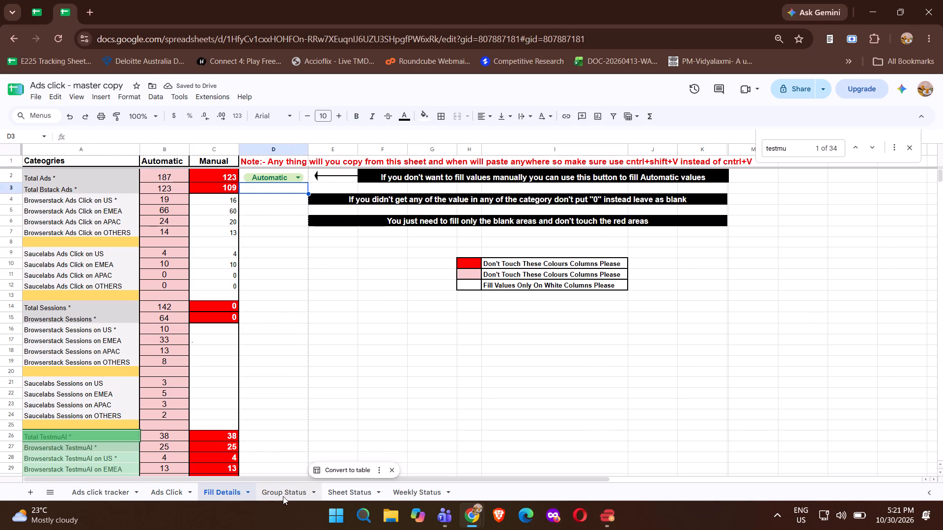
scroll(233, 373, "up", 1)
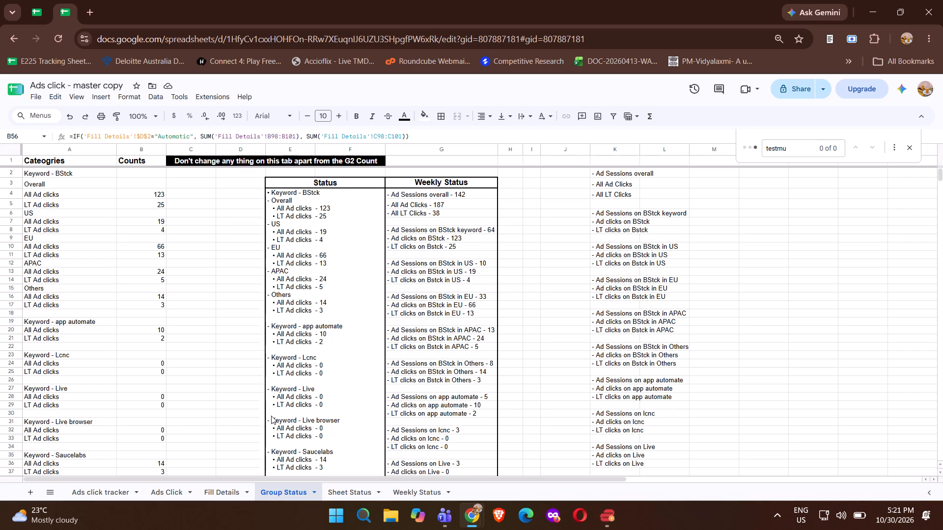
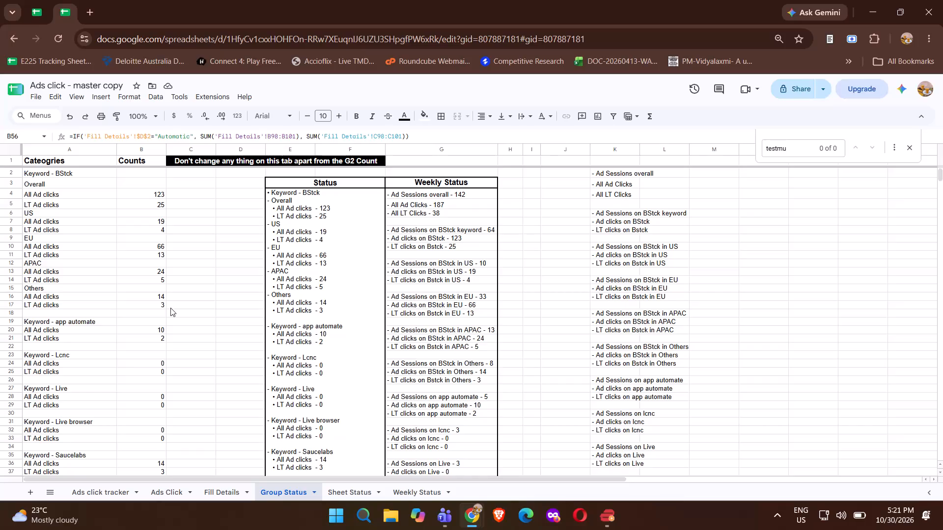
Examine the keyword counts in the Group Status sheet and look over the Sheet Status and Weekly Status sheets.
scroll(170, 308, "down", 4)
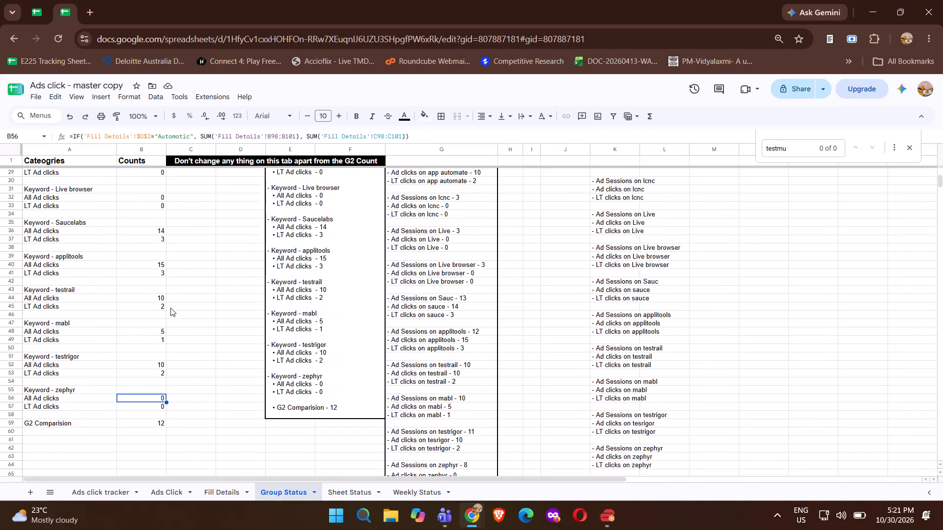
left_click(205, 417)
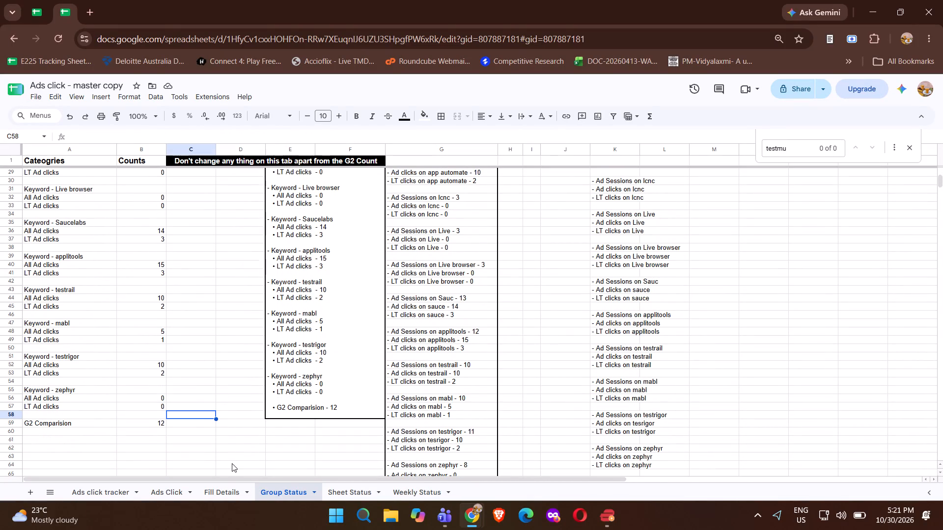
left_click(340, 494)
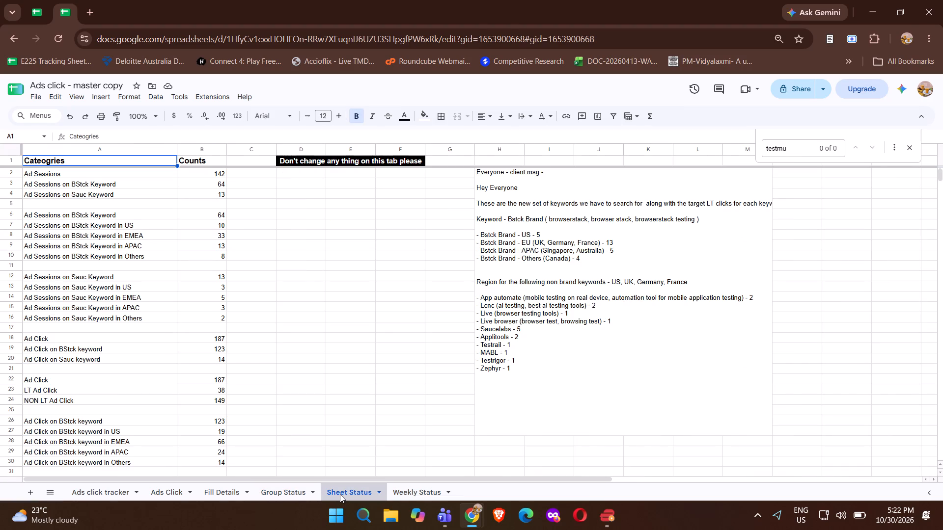
left_click(399, 490)
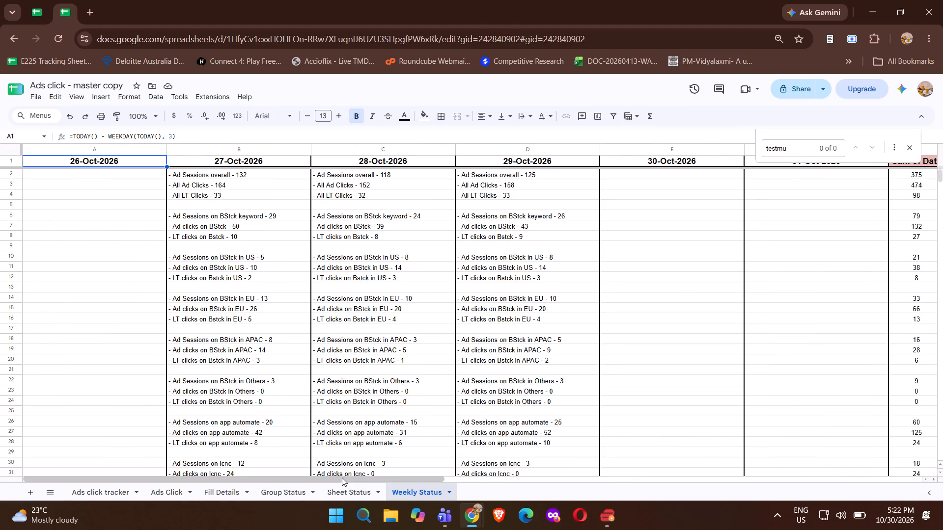
left_click(286, 489)
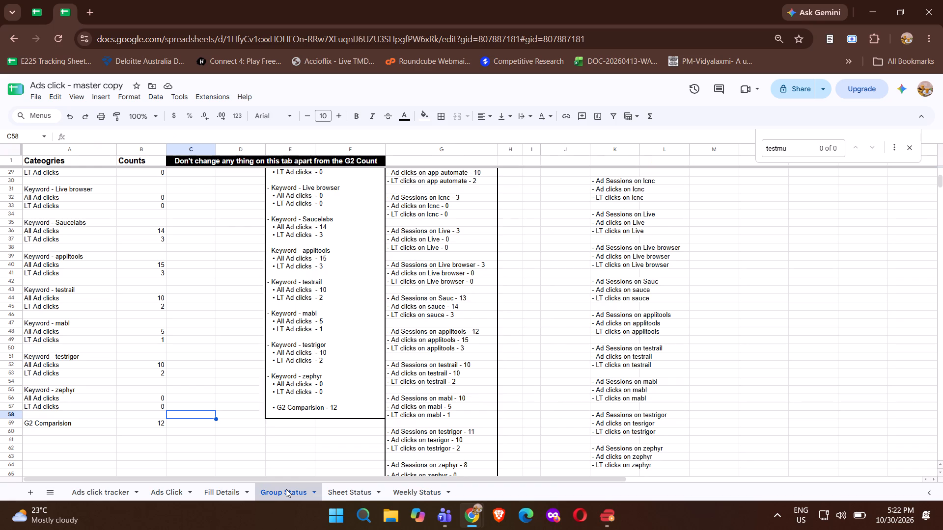
scroll(232, 321, "up", 7)
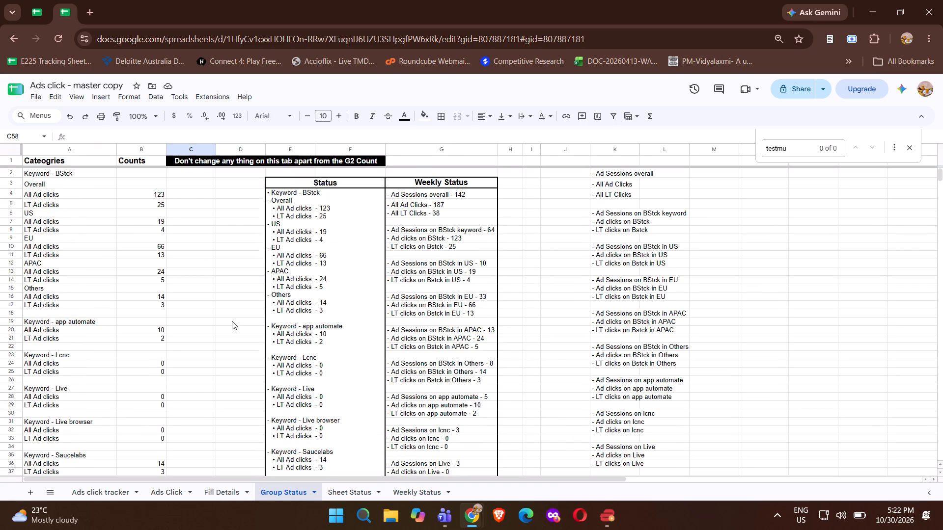
Switch to the Google ads click workbook and enter the Browserstack Session counts: USA 10, Emea 33, Apac 15 and Other 7.
key("alt+Tab")
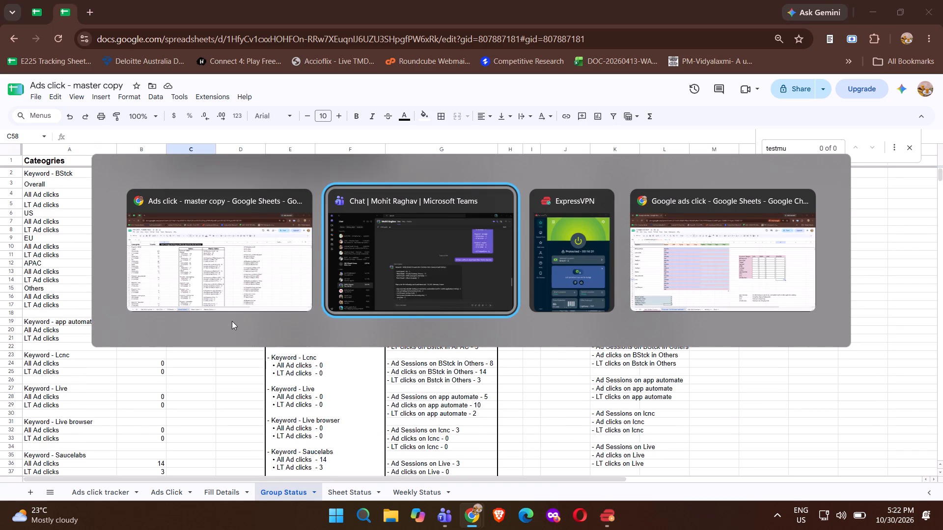
key("alt+Tab")
key("alt+Tab")
scroll(268, 334, "down", 3)
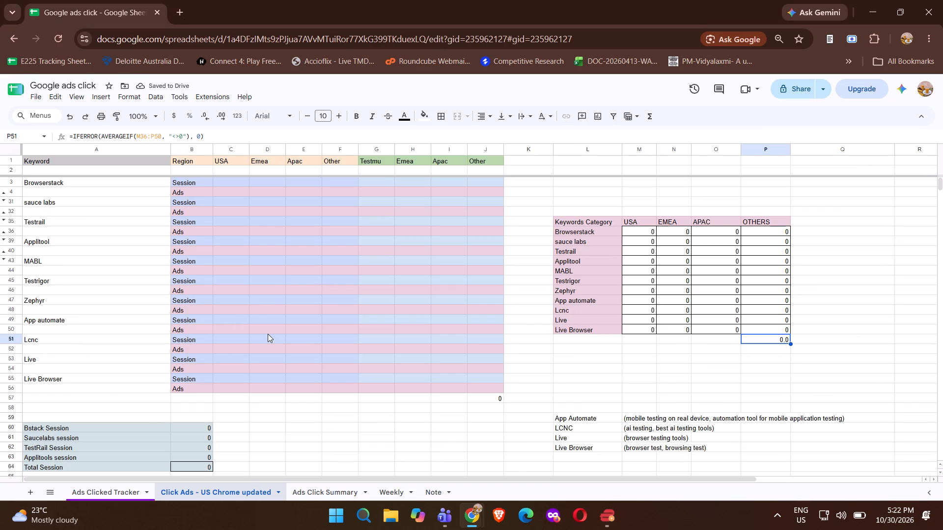
scroll(268, 334, "up", 2)
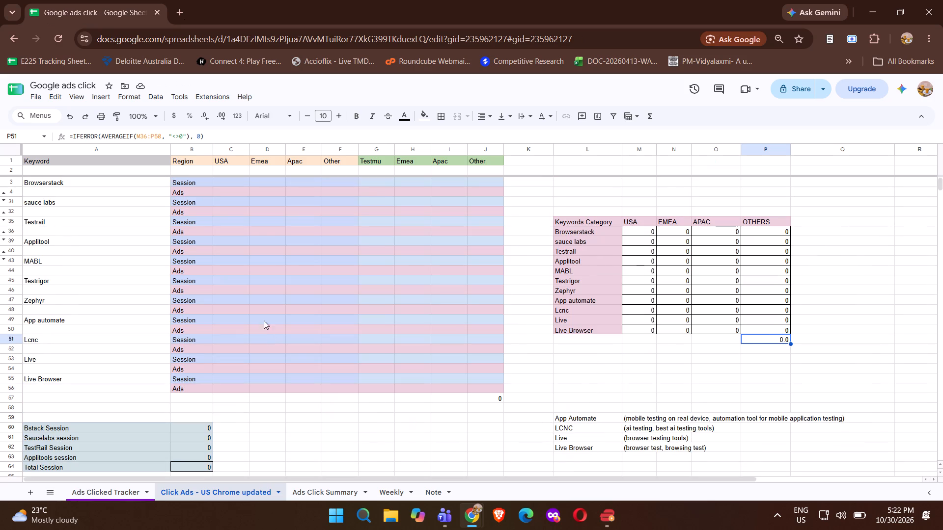
left_click(227, 193)
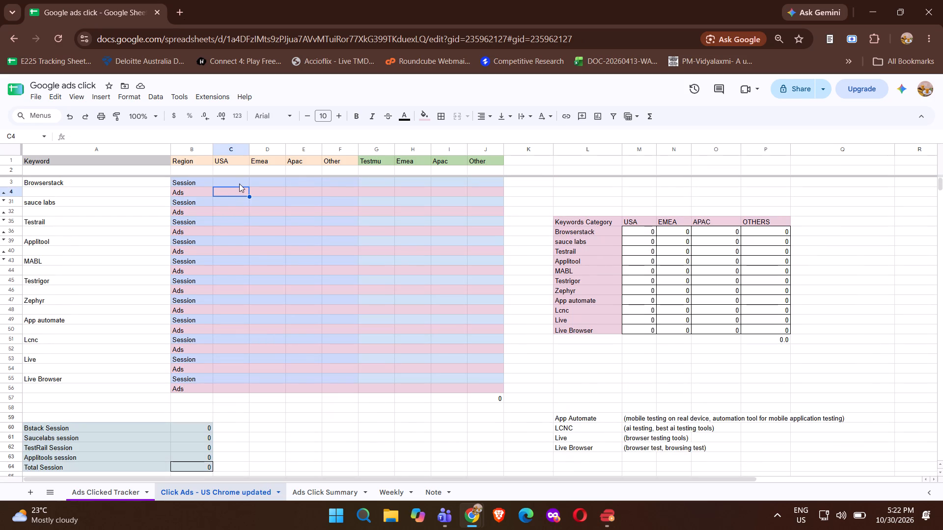
left_click(239, 184)
key("alt+Tab")
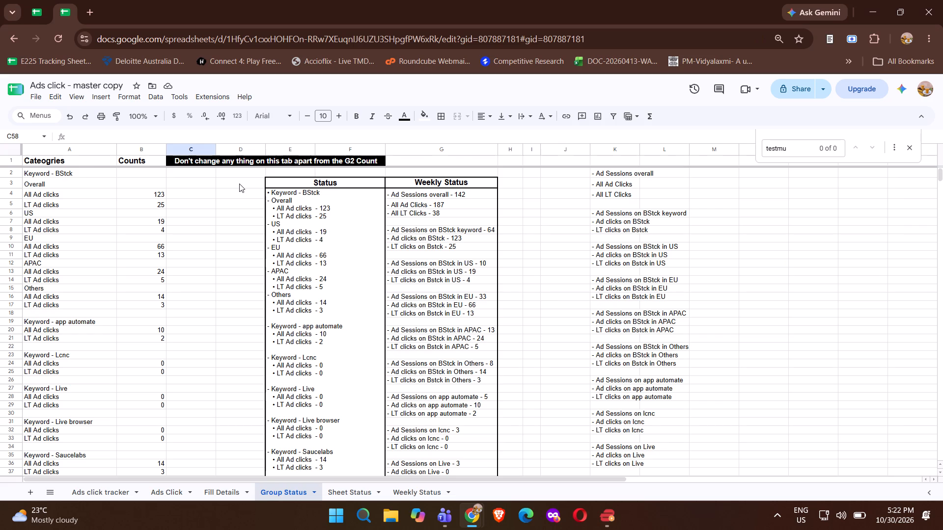
left_click(208, 486)
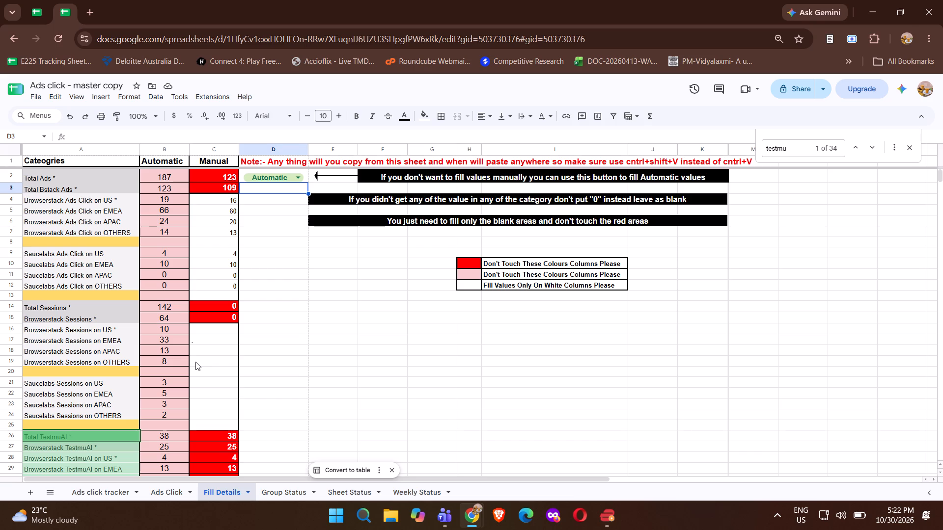
key("alt+Tab")
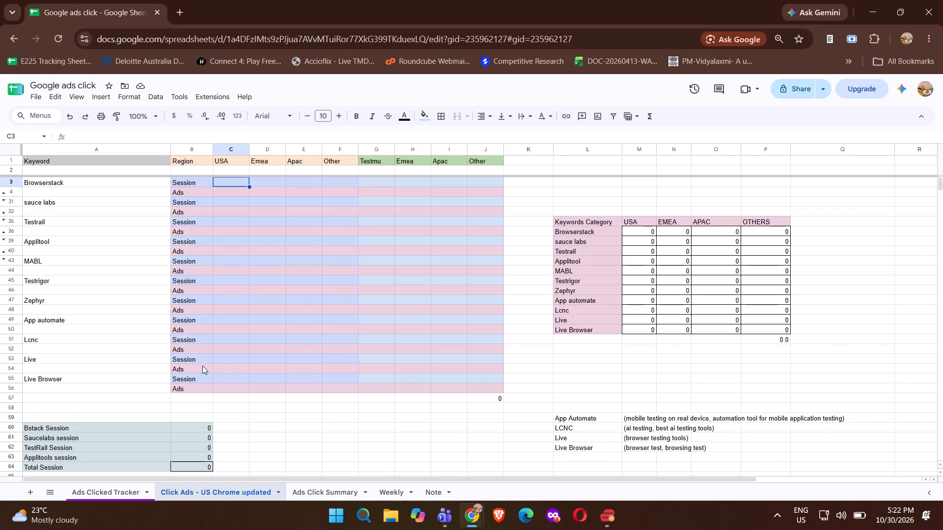
left_click(228, 182)
type("10")
key("Tab")
type("33")
key("Tab")
type("15")
key("Tab")
key("7")
key("Tab")
key("Return")
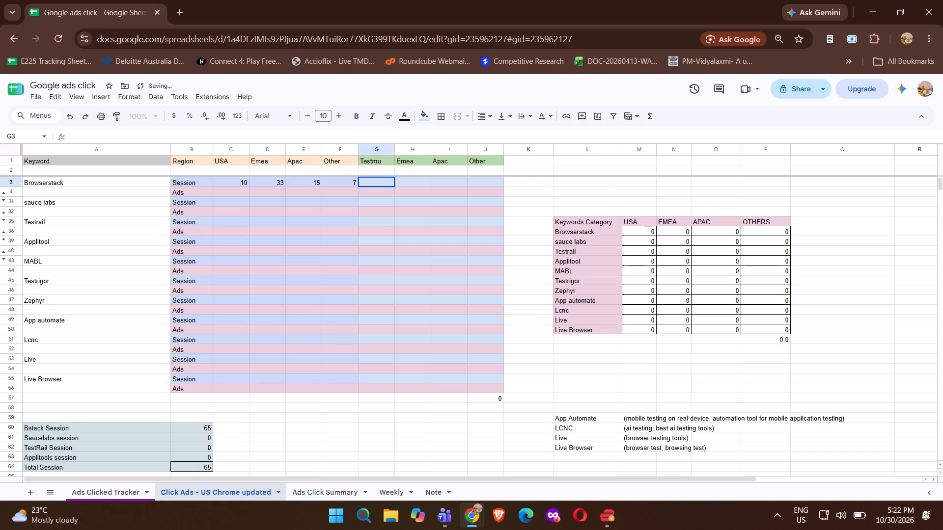
Enter Browserstack's Testmu Ads counts, taken from the master copy's Ads Click sheet: Testmu (USA) 4, Emea 13, Apac 5 and Other 3.
left_click(385, 194)
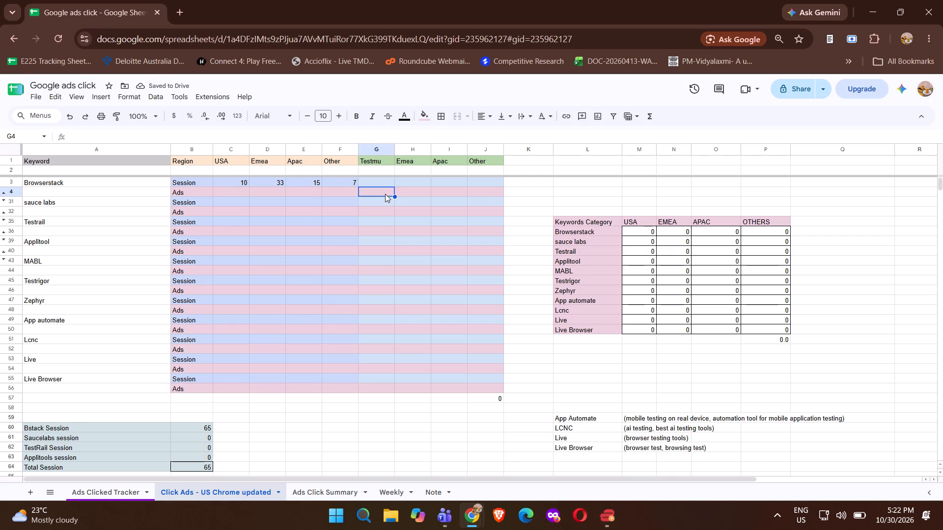
key("alt+Tab")
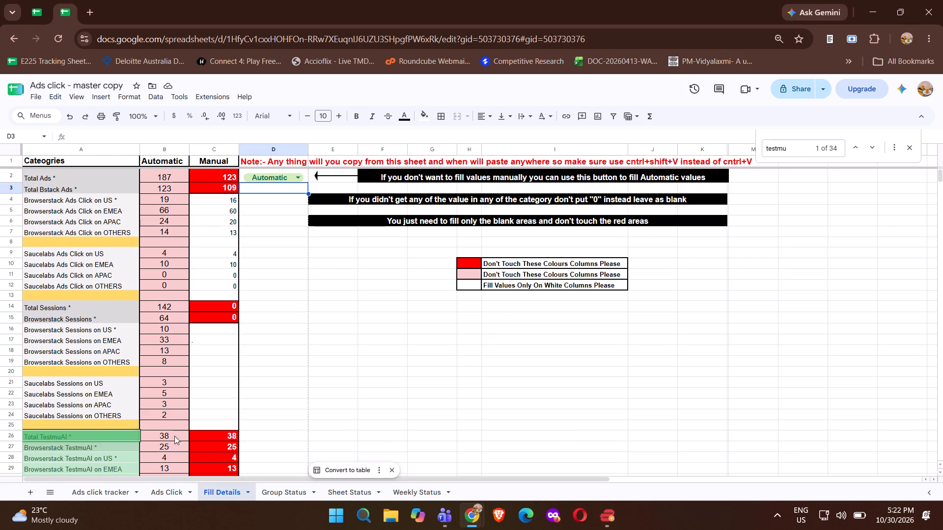
left_click(158, 492)
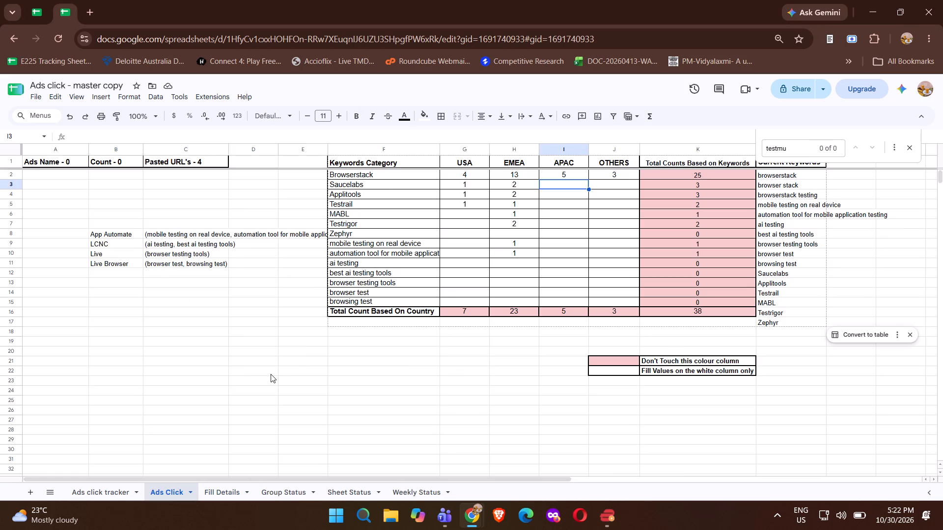
key("alt+Tab")
key("4")
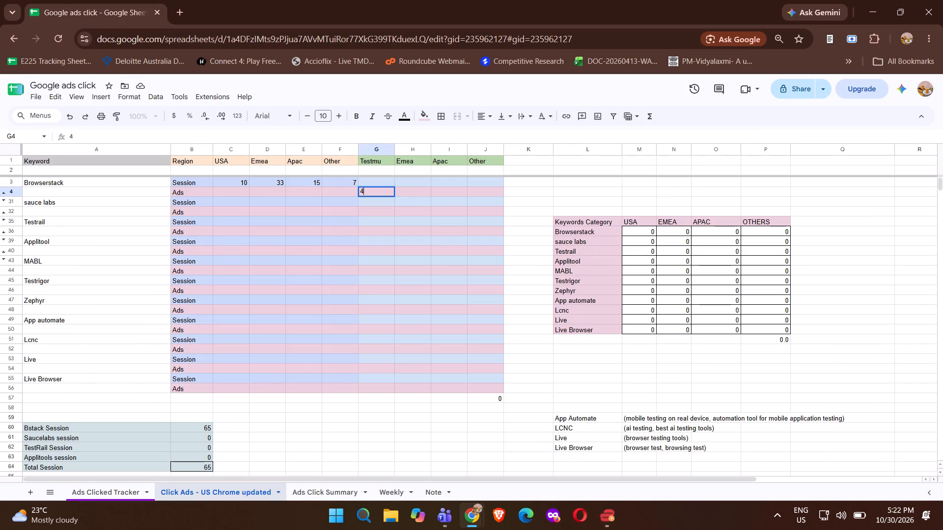
key("Tab")
type("13")
key("Tab")
key("5")
key("Tab")
key("alt+Tab")
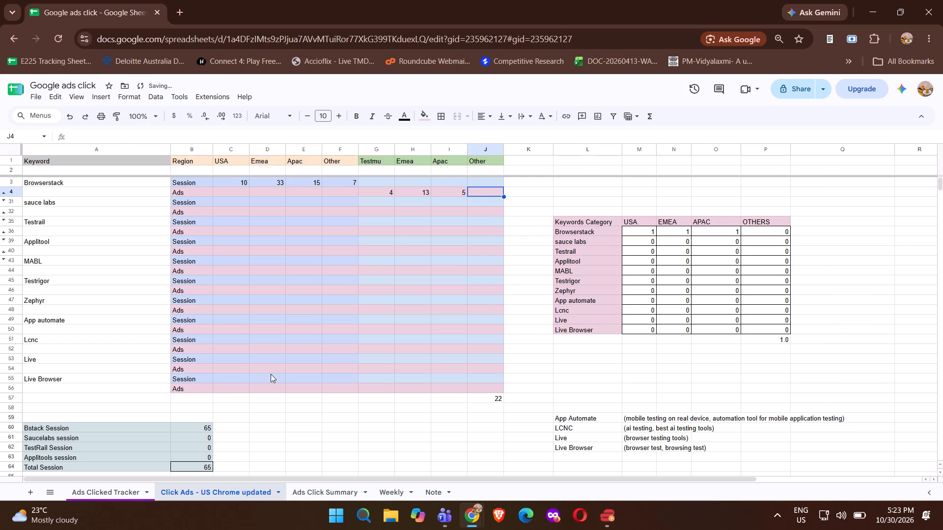
key("alt+Tab")
key("3")
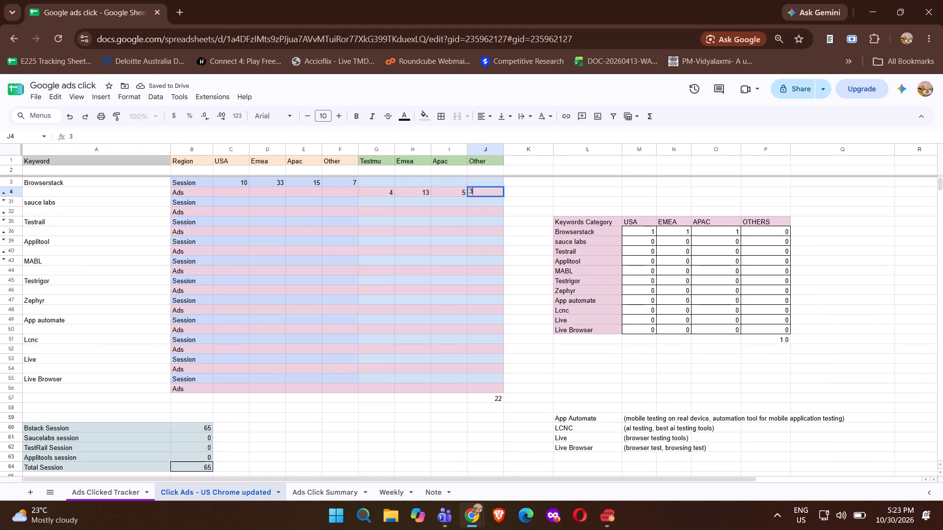
key("Return")
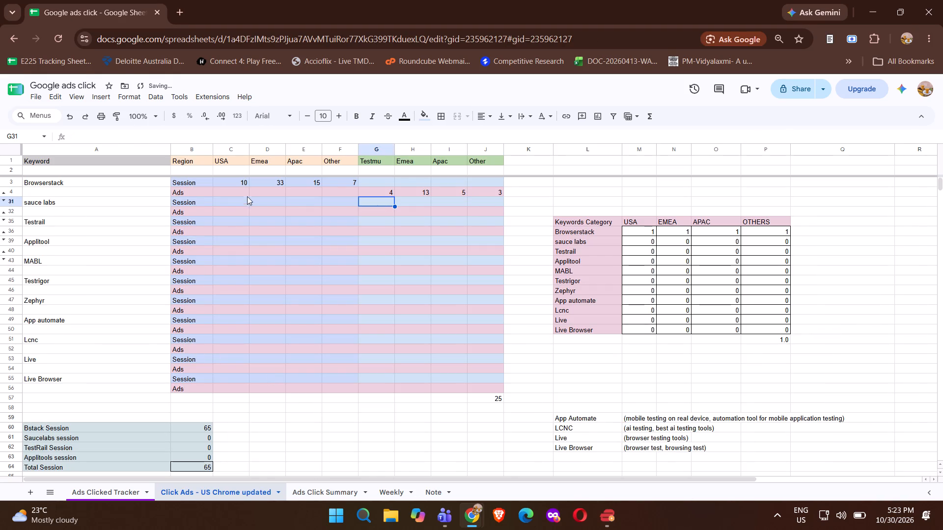
Enter the overall Browserstack Ads counts for the first two regions: USA 16 and Emea 50.
left_click(241, 190)
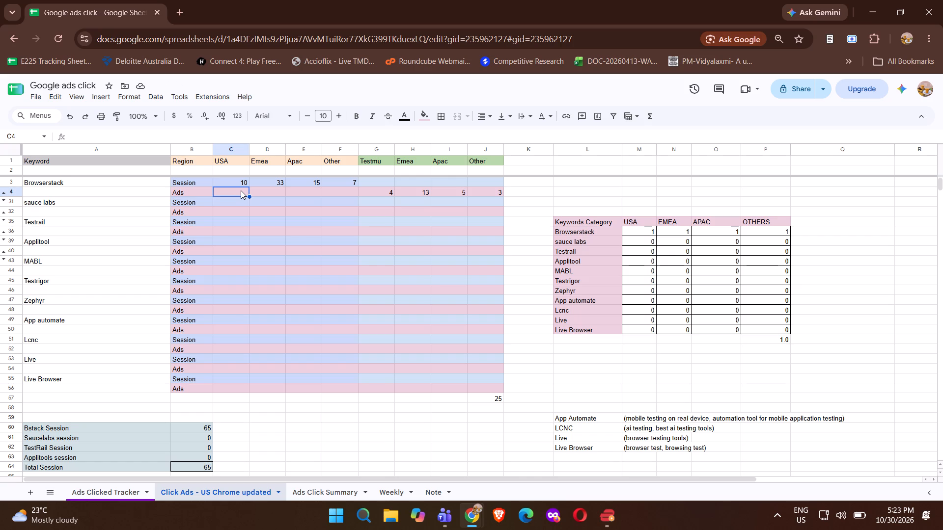
type("16")
key("Return")
key("Tab")
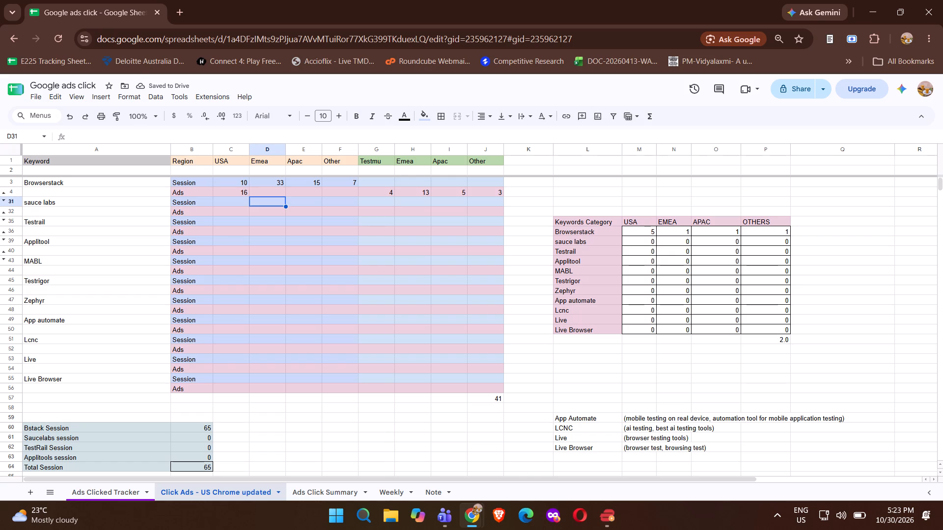
key("Up")
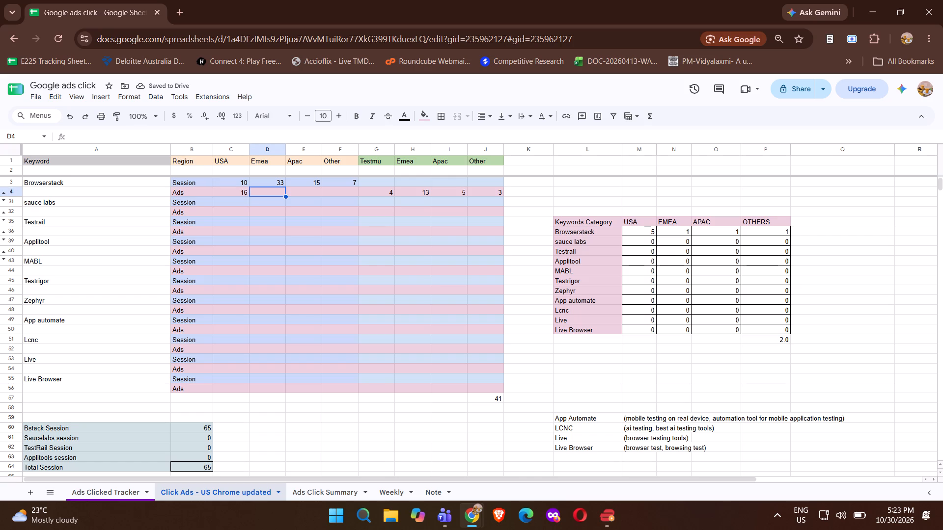
type("50")
key("Return")
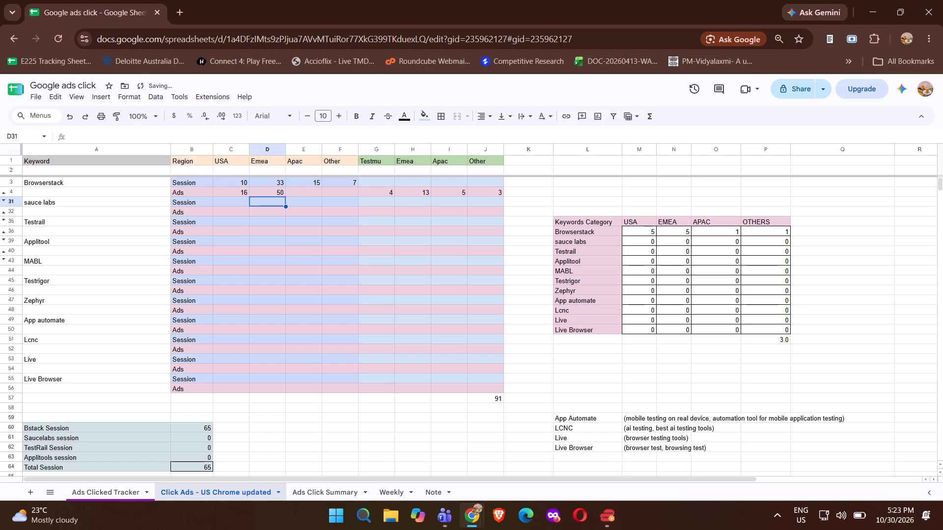
key("Tab")
key("Up")
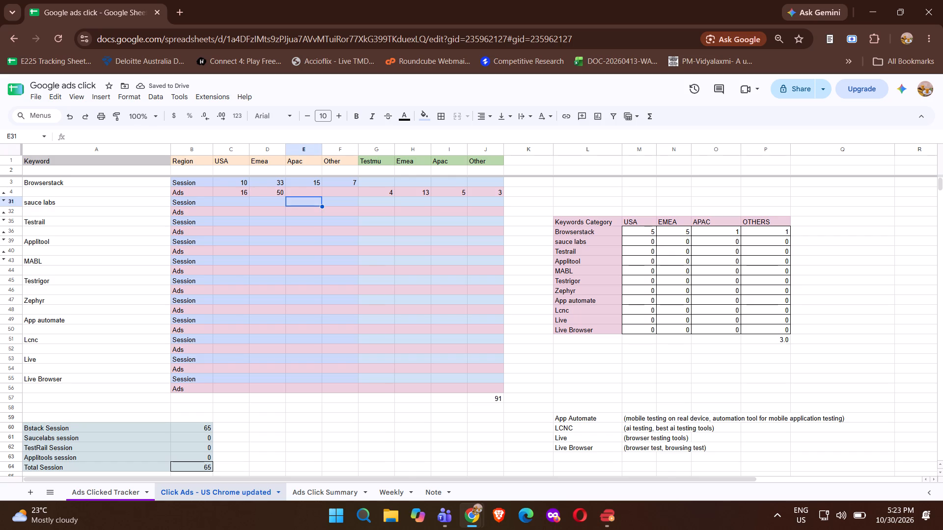
Format all regional values in the Keywords Category table, from Browserstack to Live Browser, to one decimal place.
left_click(648, 231)
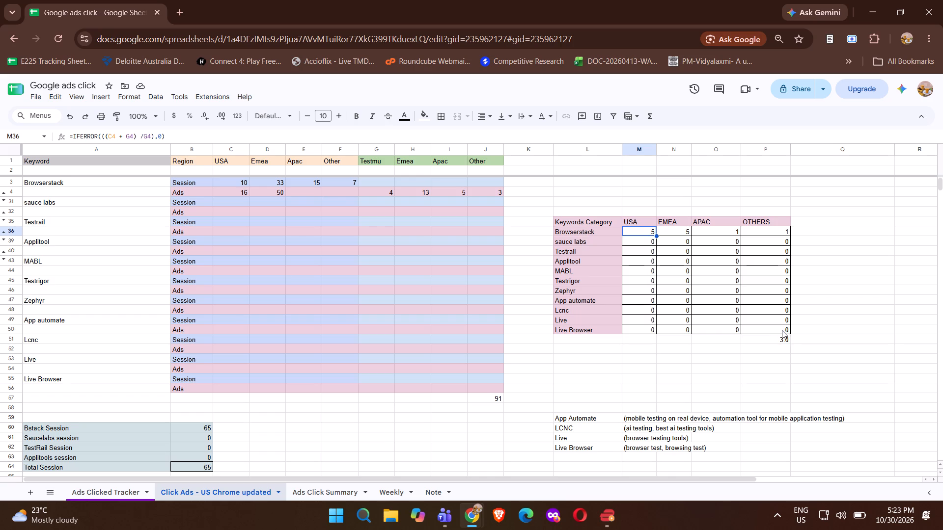
left_click(782, 330, "shift")
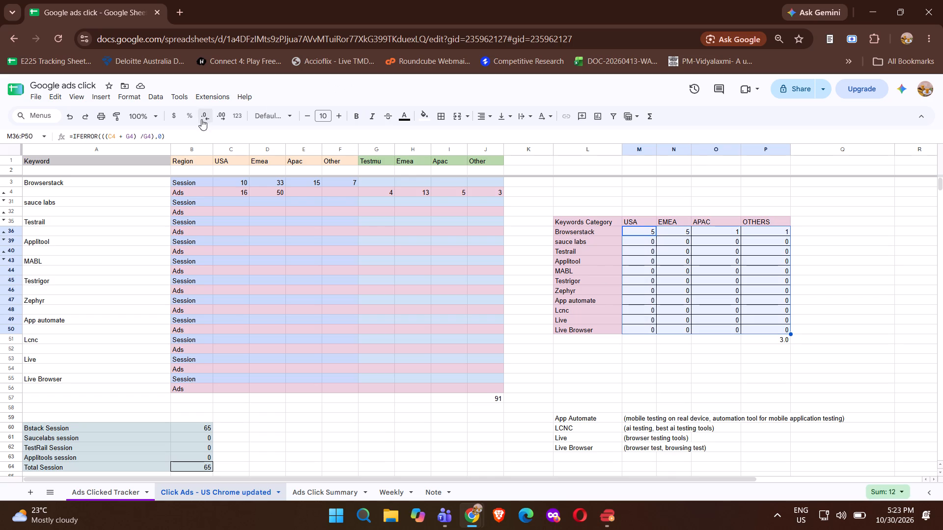
left_click(204, 118)
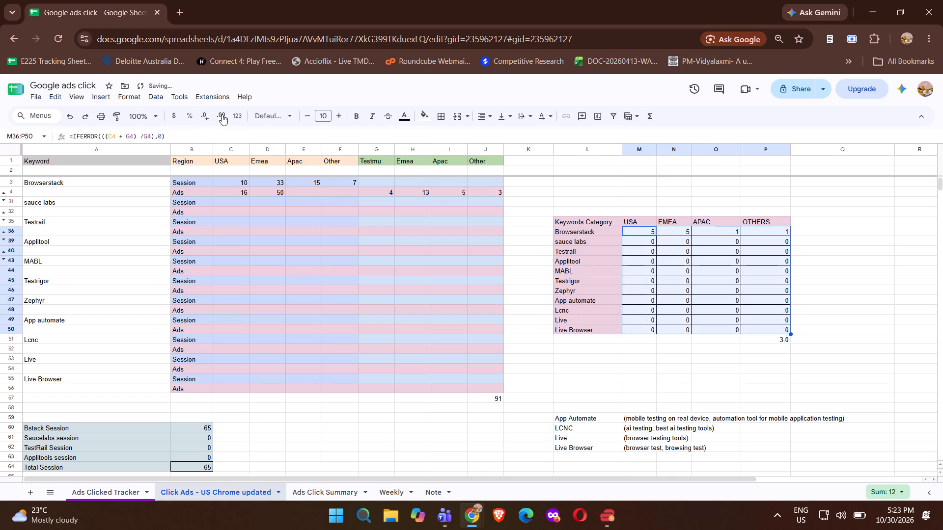
left_click(222, 114)
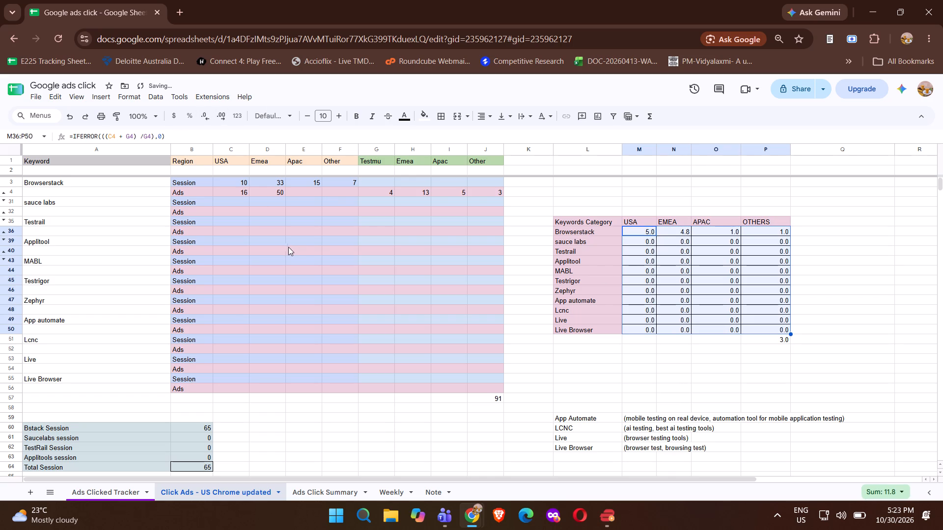
Enter the remaining overall Browserstack Ads counts: Apac 18 and Other 10.
left_click(310, 191)
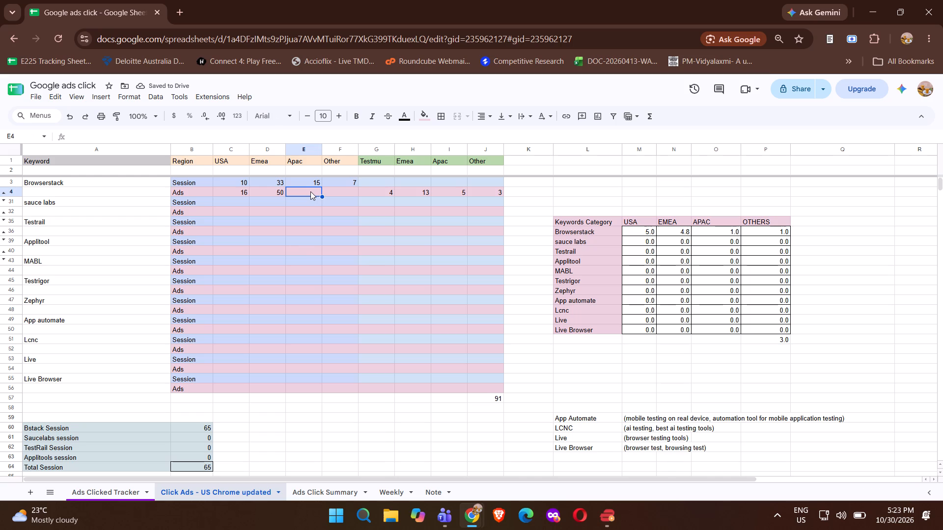
type("18")
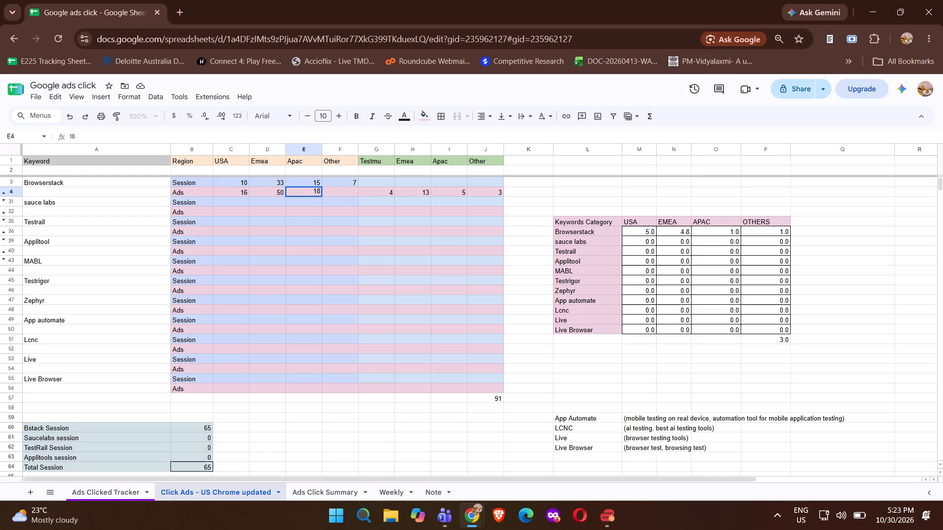
key("Tab")
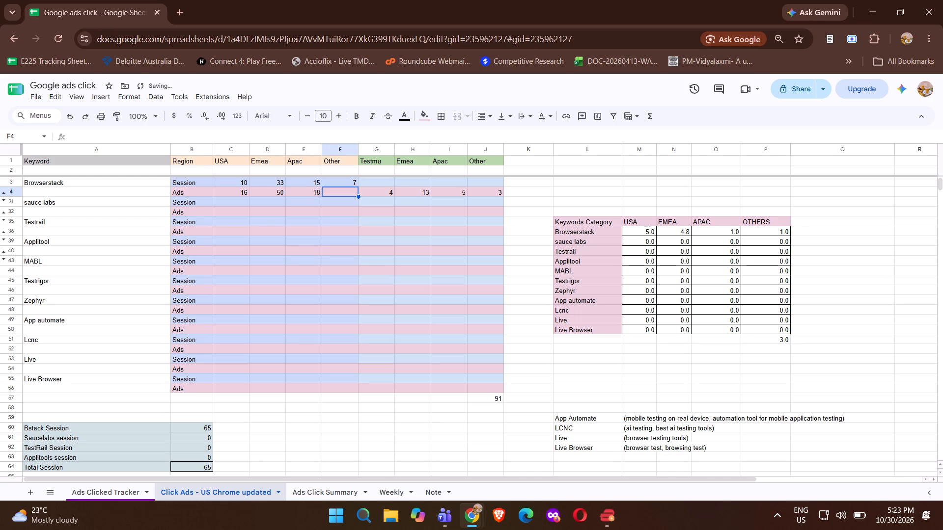
type("10")
key("Return")
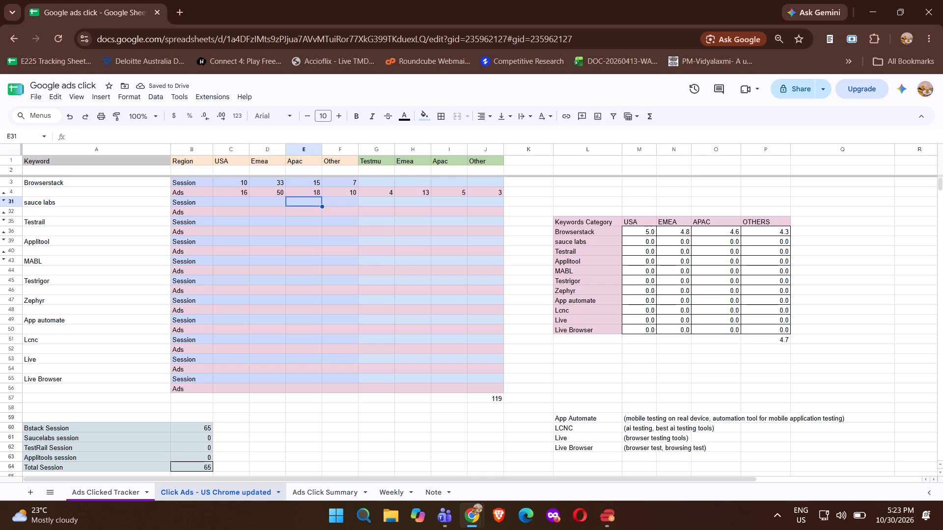
Set Browserstack's overall USA Ads count to 14, and check the Ads Click Summary sheet.
left_click(239, 190)
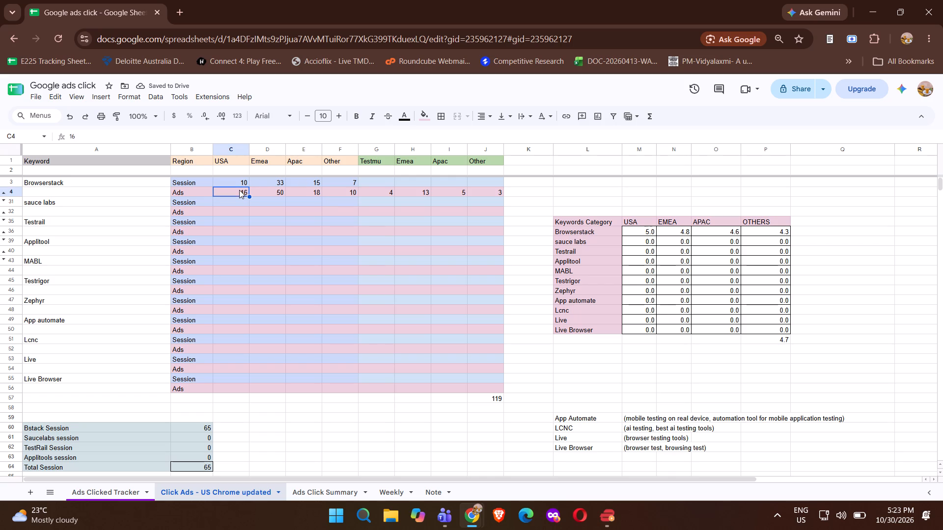
type("14")
key("Return")
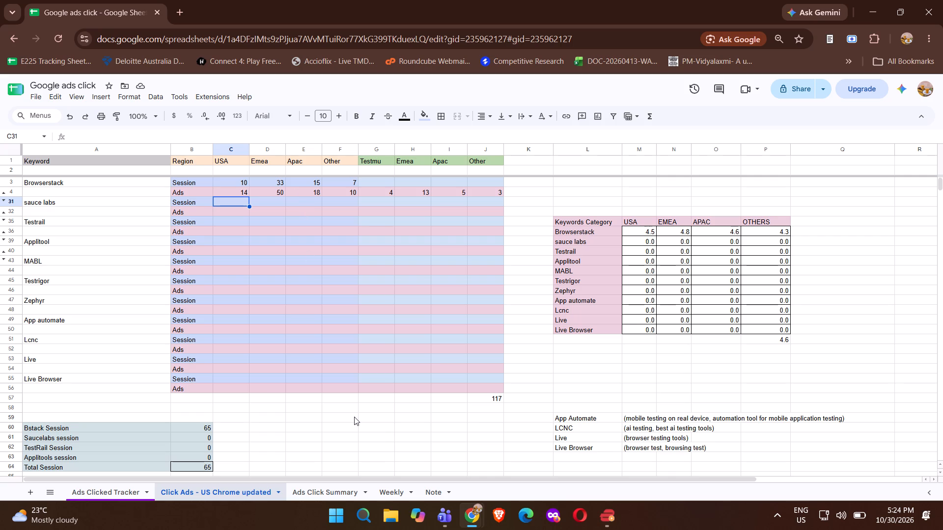
left_click(324, 498)
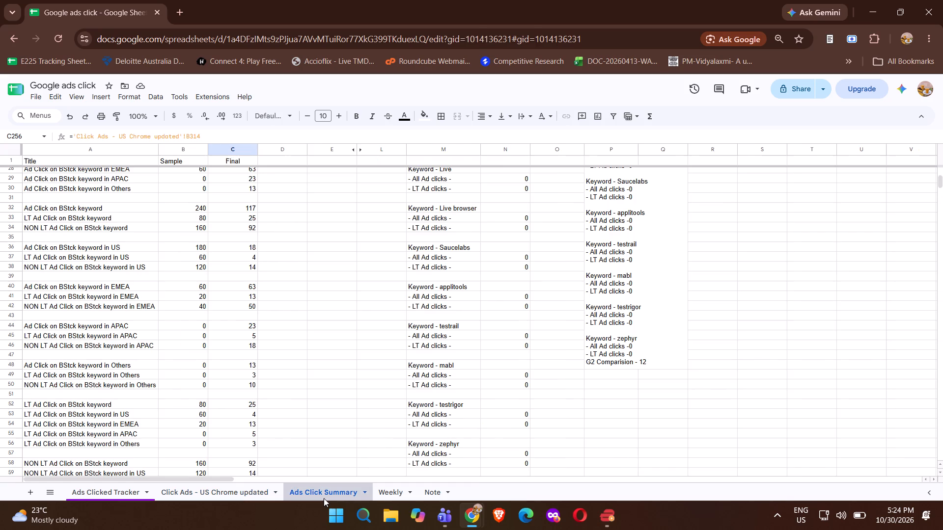
left_click(228, 491)
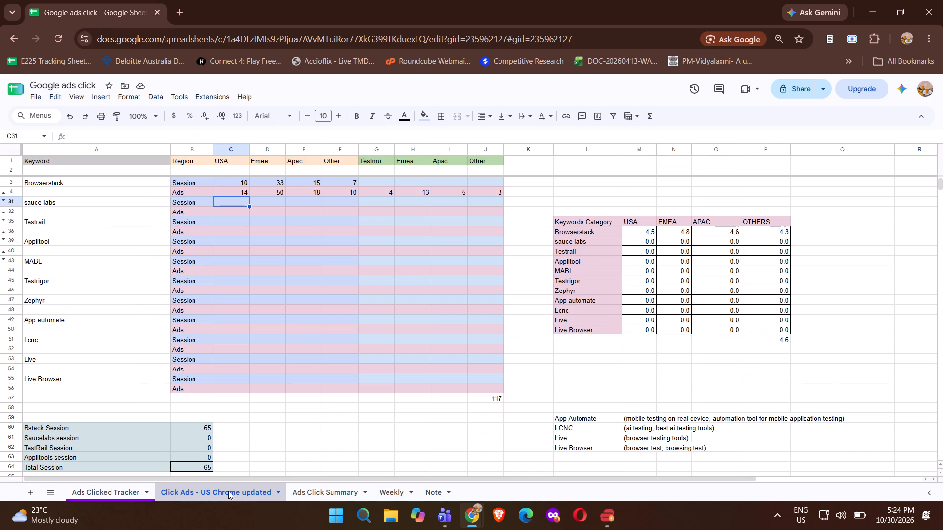
Enter sauce labs' Testmu Ads counts, taken from the master copy's Ads Click sheet: Testmu (USA) 1, Emea 2, Apac 0 and Other 0.
key("alt+Tab")
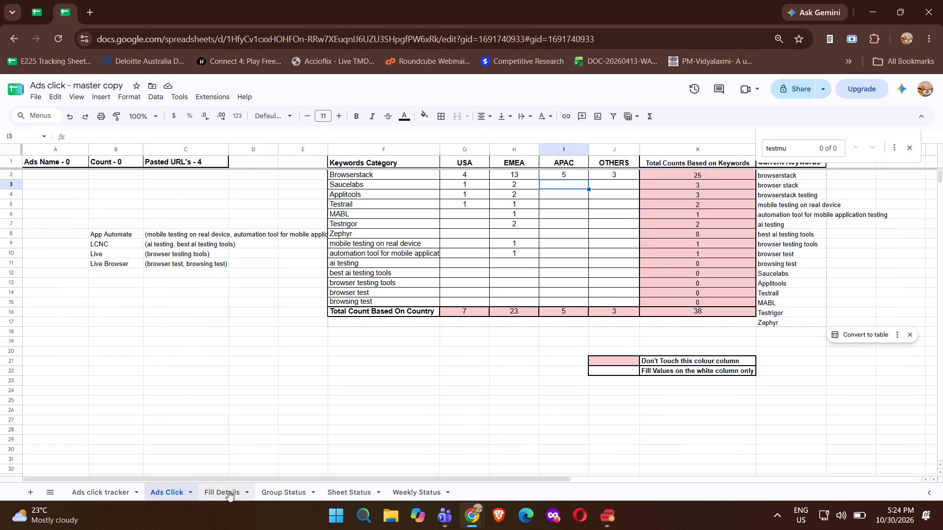
key("alt+Tab")
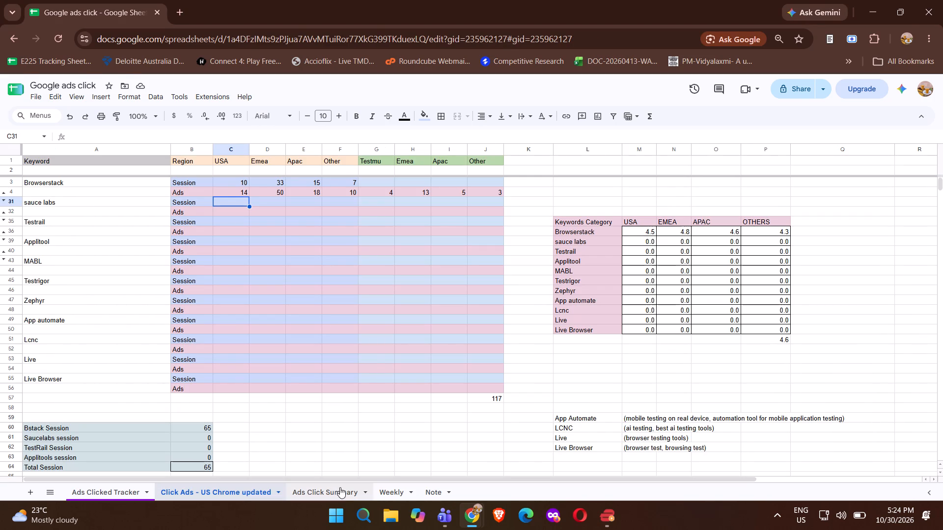
left_click(384, 212)
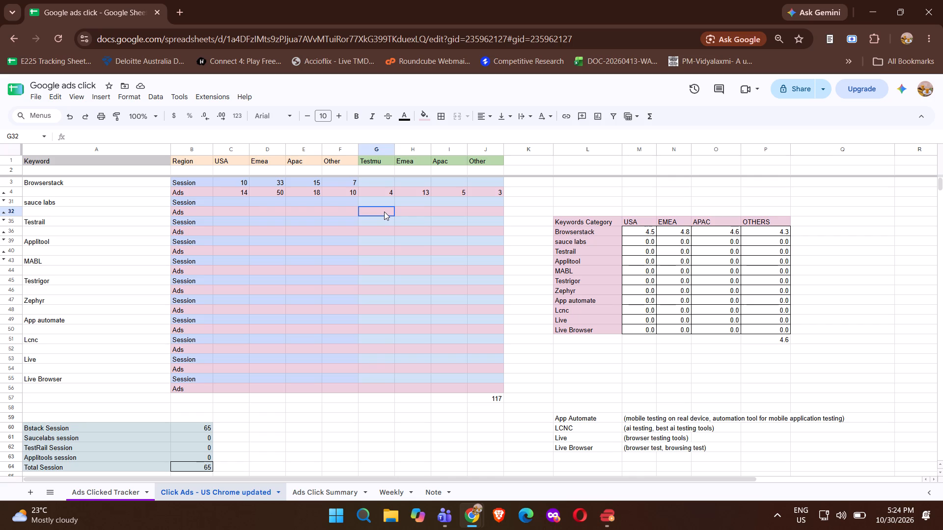
key("1")
key("Tab")
key("2")
key("Tab")
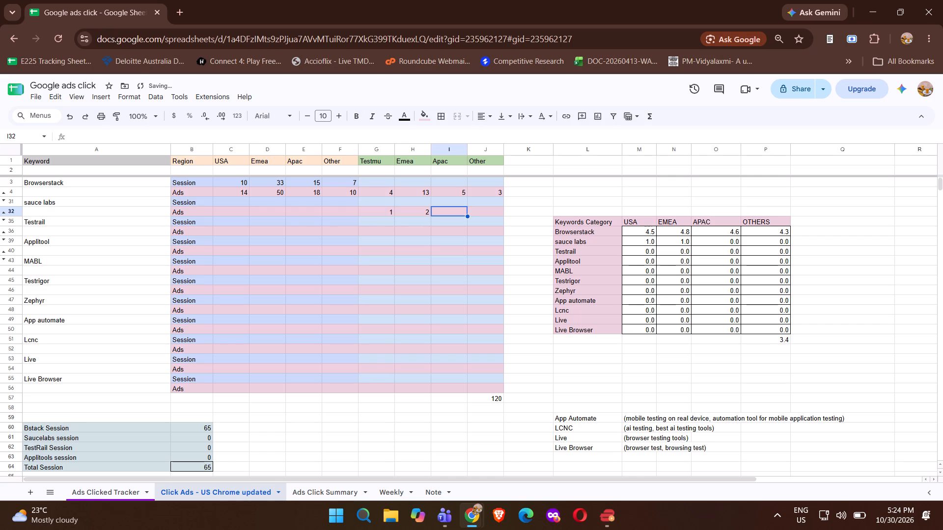
key("0")
key("Tab")
key("0")
key("Tab")
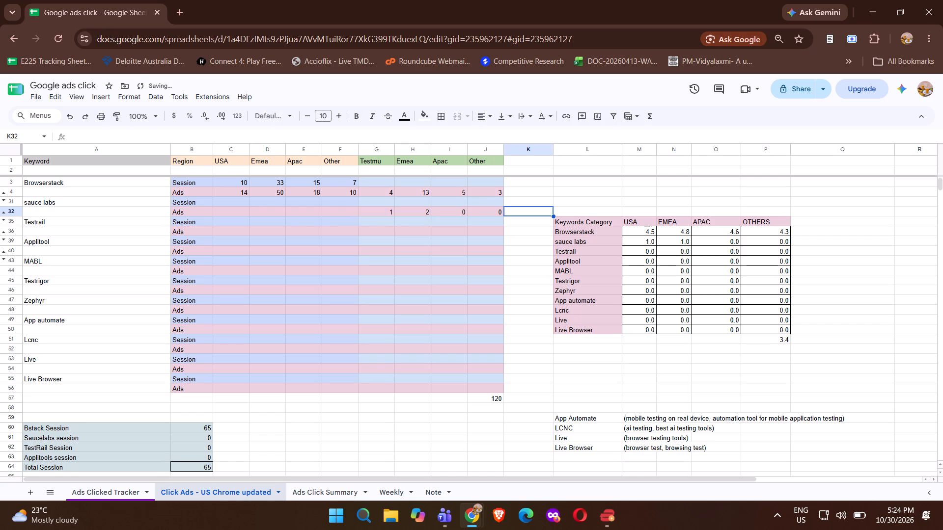
Start on sauce labs' overall USA Ads count, consulting the Ads click master copy.
left_click(229, 209)
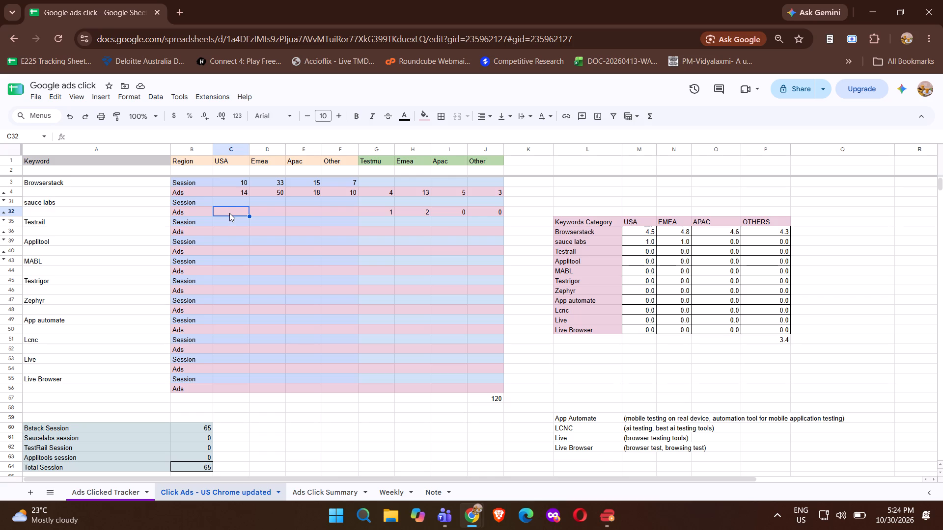
key("alt+Tab")
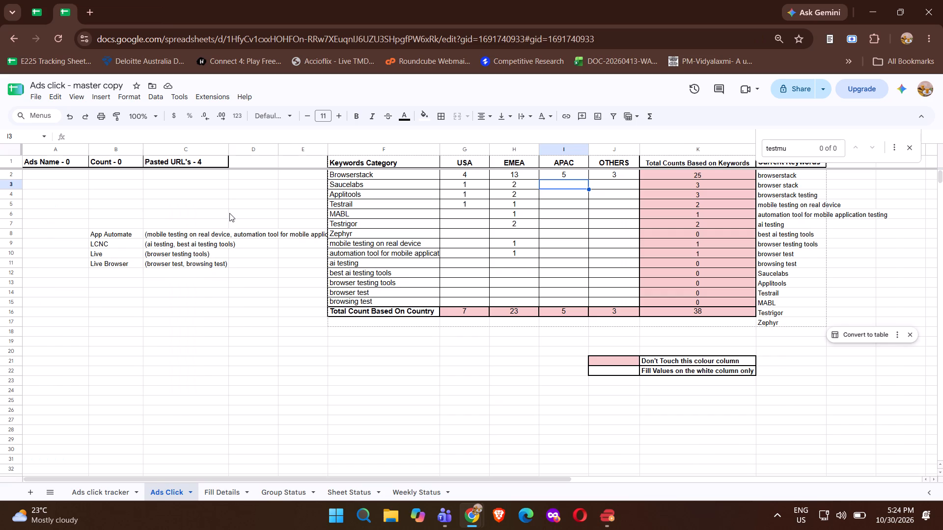